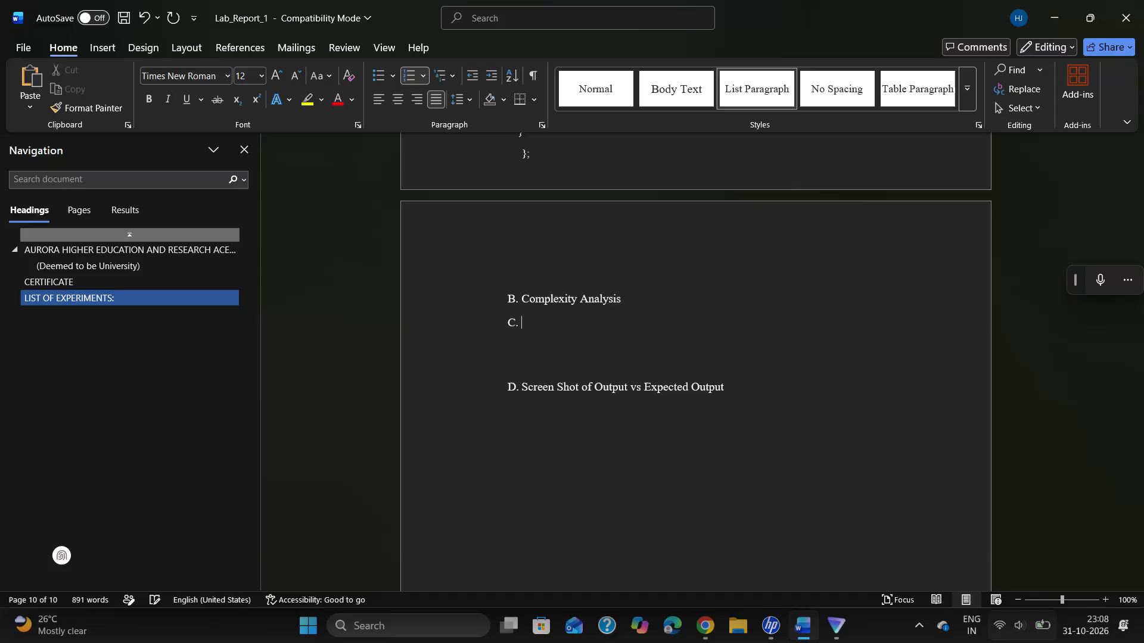
left_click(704, 636)
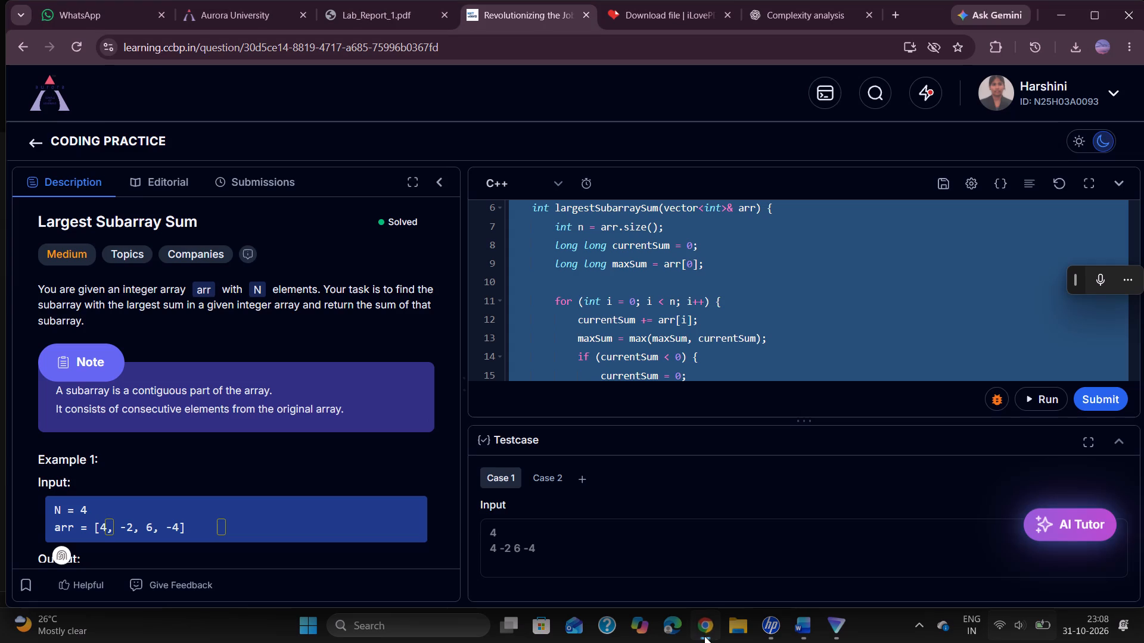
left_click(667, 285)
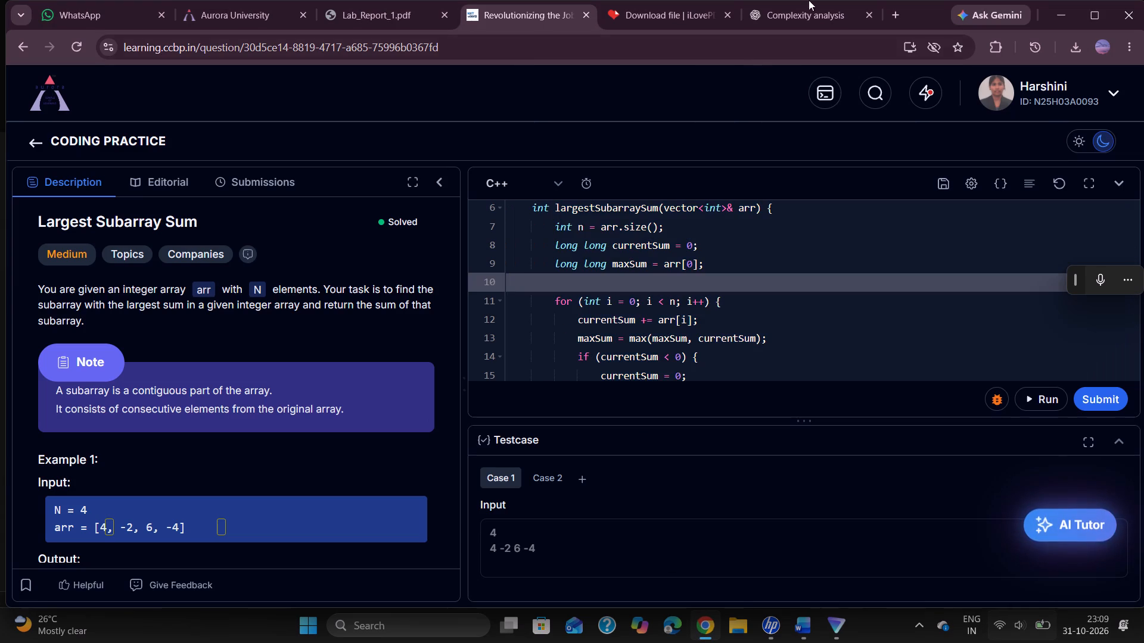
left_click(812, 10)
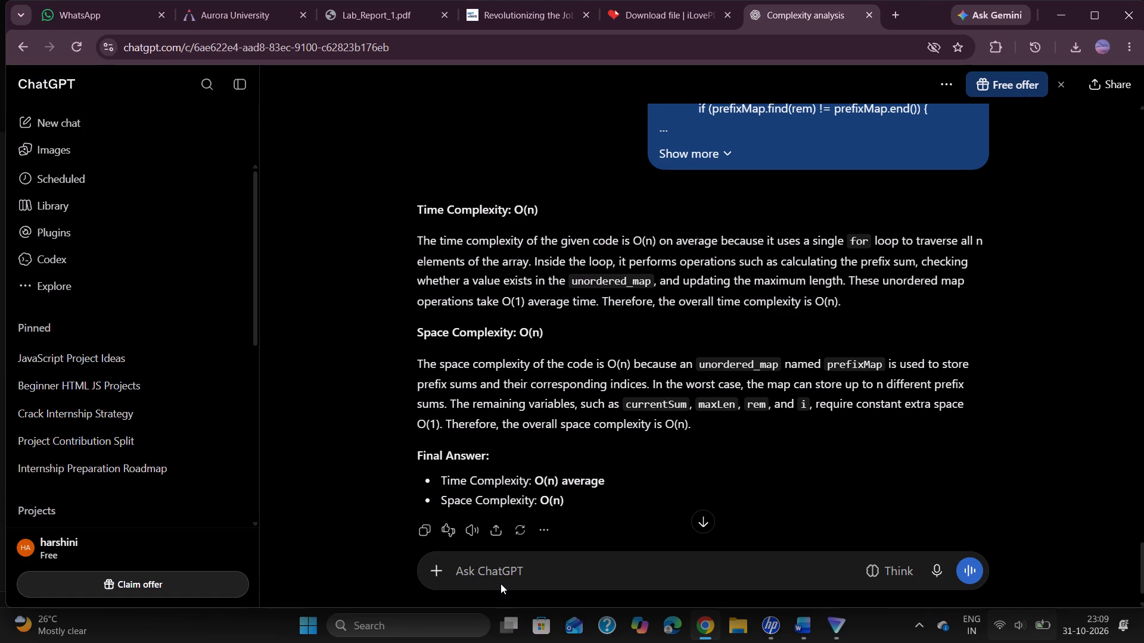
left_click(501, 580)
key("ctrl+v")
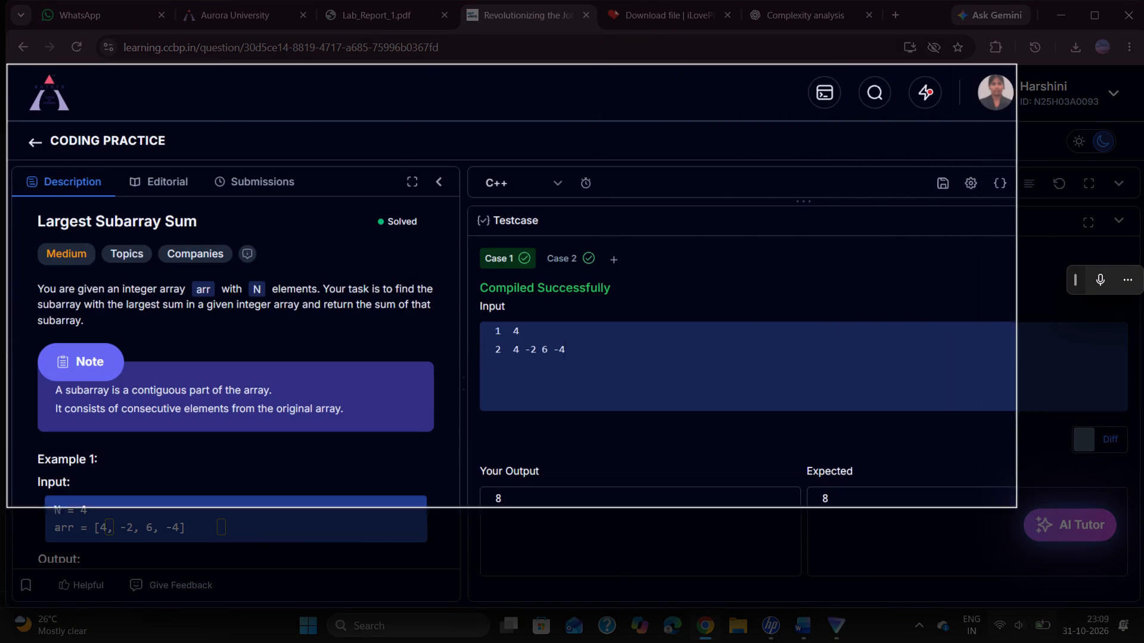
left_click_drag(1043, 550, 1143, 605)
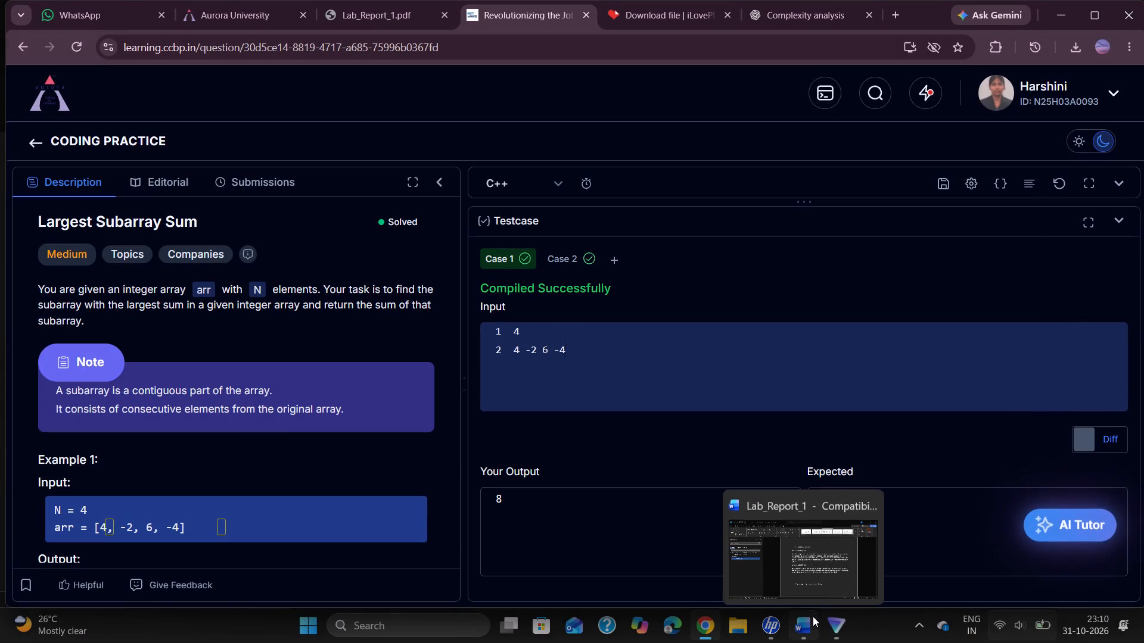
Paste the captured screenshot into the Word lab report after the "C. Screenshot of Output vs Expected Output" heading, without an extra numbered line.
left_click(819, 569)
left_click(756, 498)
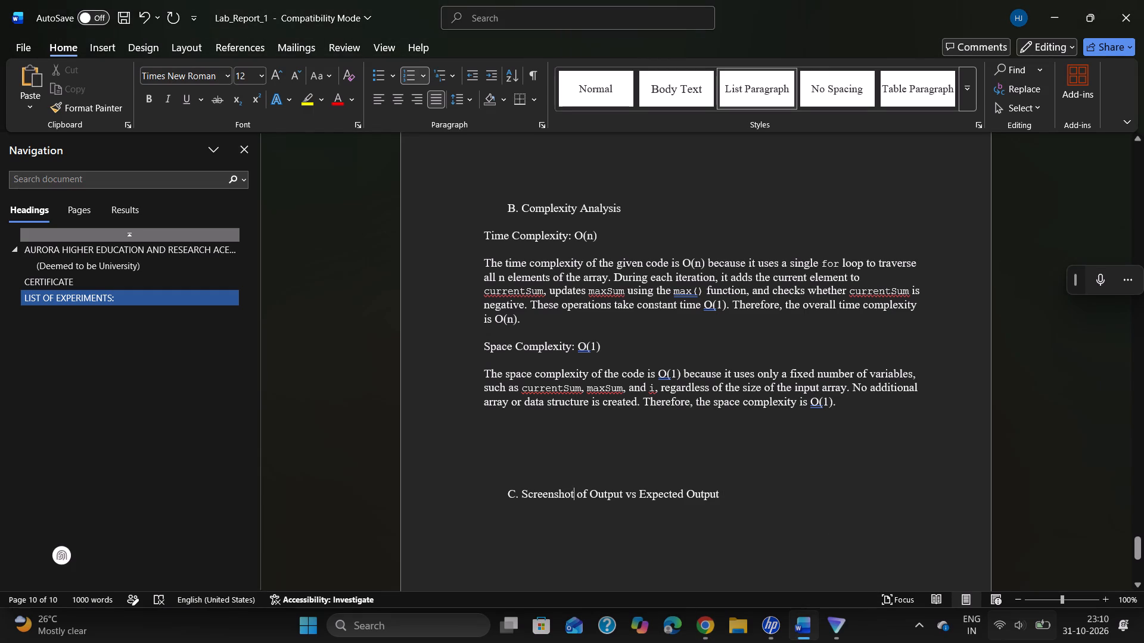
key("Return")
key("Return")
key("ctrl+z")
key("Return")
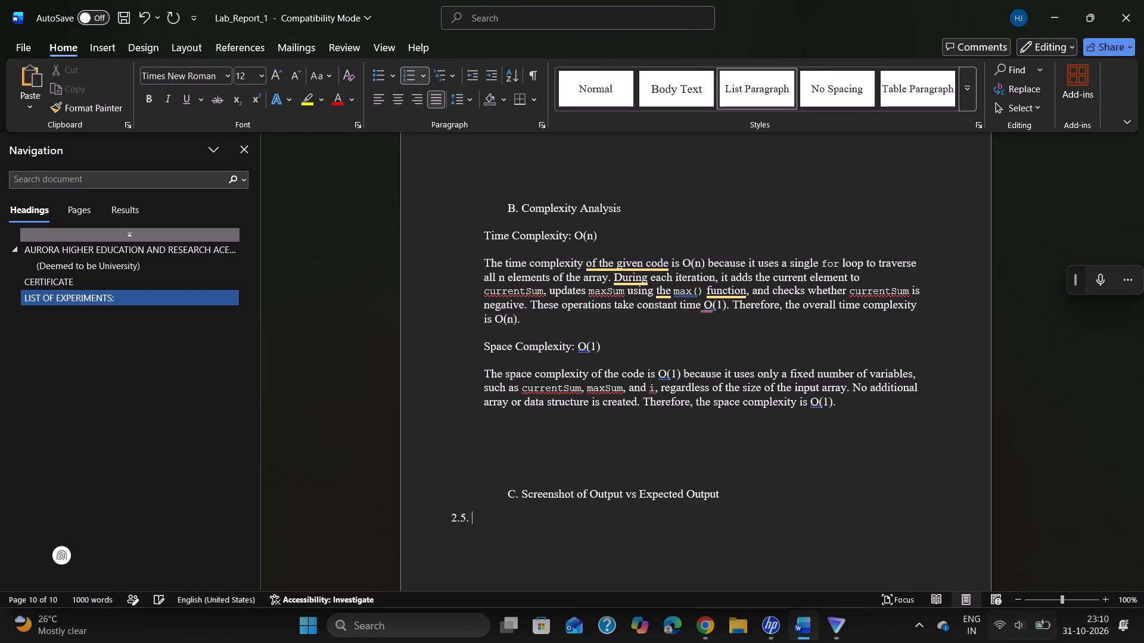
key("BackSpace")
key("BackSpace")
key("BackSpace")
key("Return")
key("BackSpace")
key("ctrl+v")
Centre the "Bachelor of Technology", "in" and "Department of < Department name>" lines above the logo on the title page.
scroll(756, 498, "up", 6)
scroll(756, 498, "up", 15)
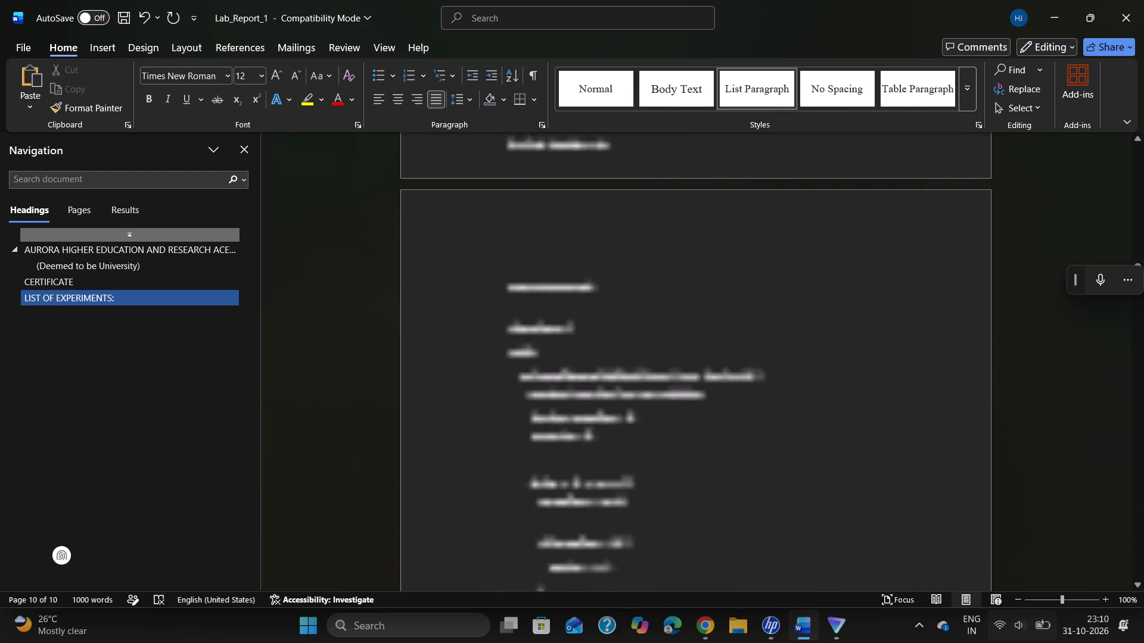
scroll(756, 498, "up", 3)
left_click(756, 498)
scroll(756, 498, "down", 1)
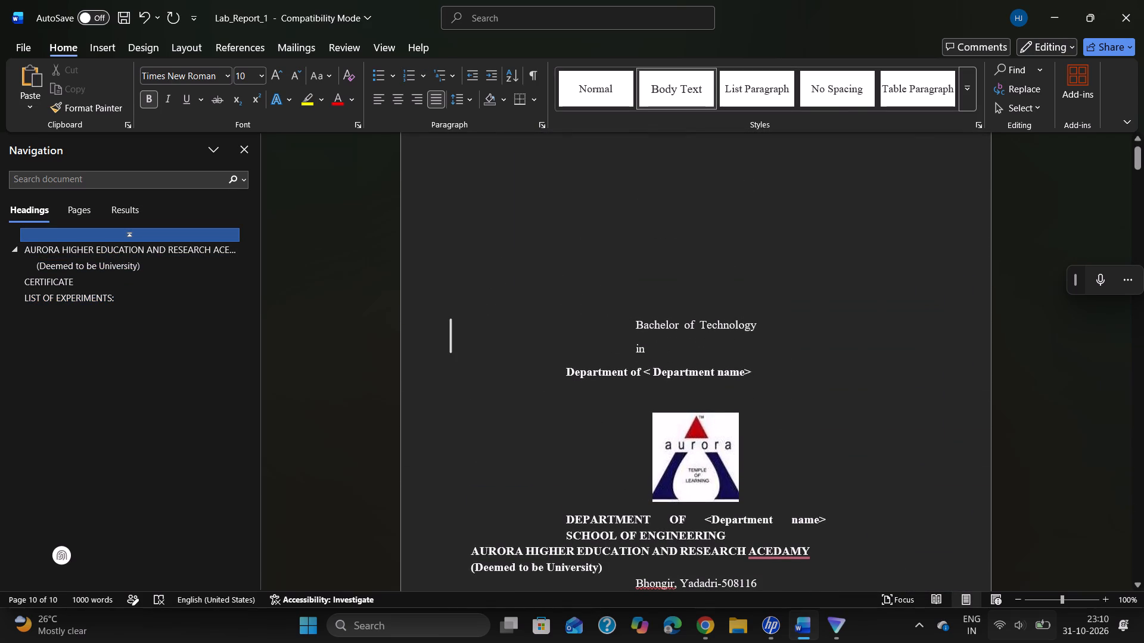
left_click_drag(633, 326, 775, 382)
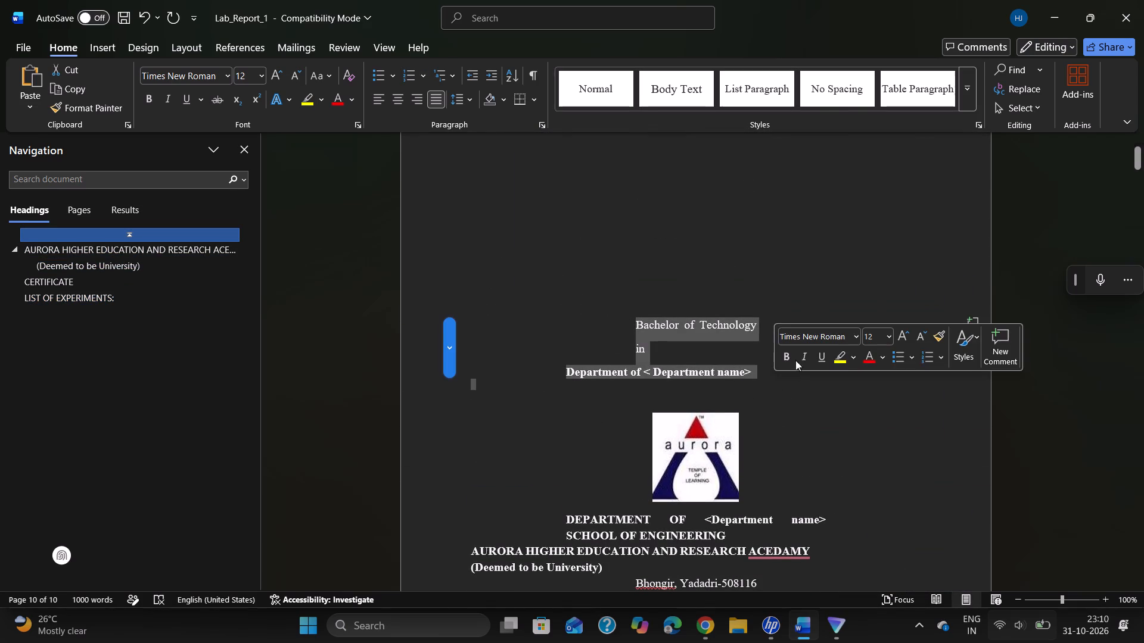
left_click(401, 102)
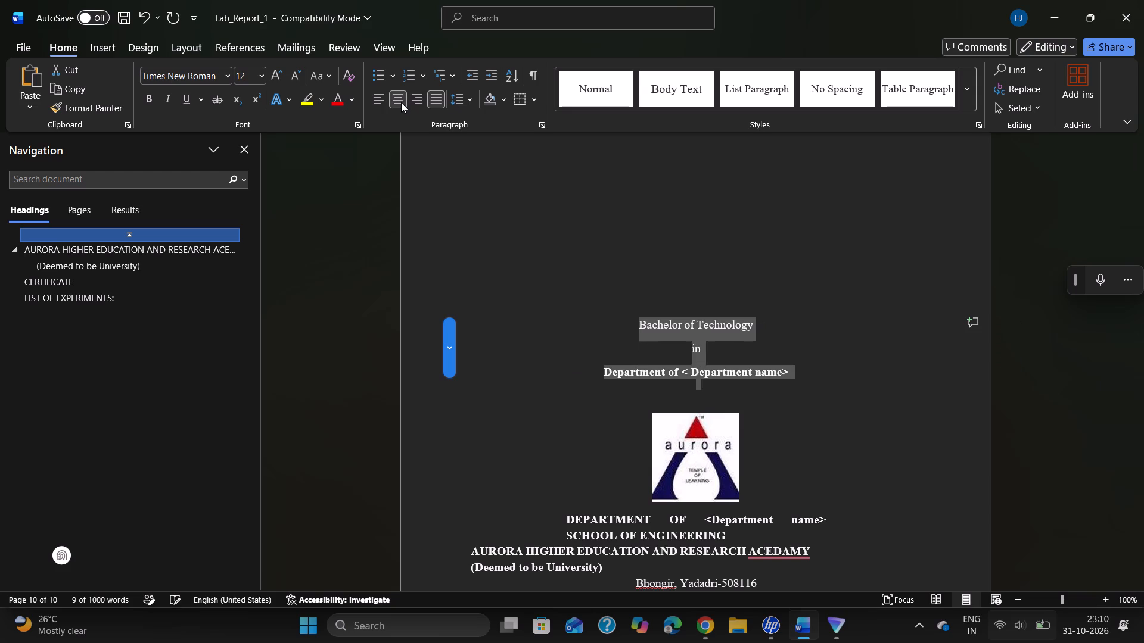
left_click(768, 359)
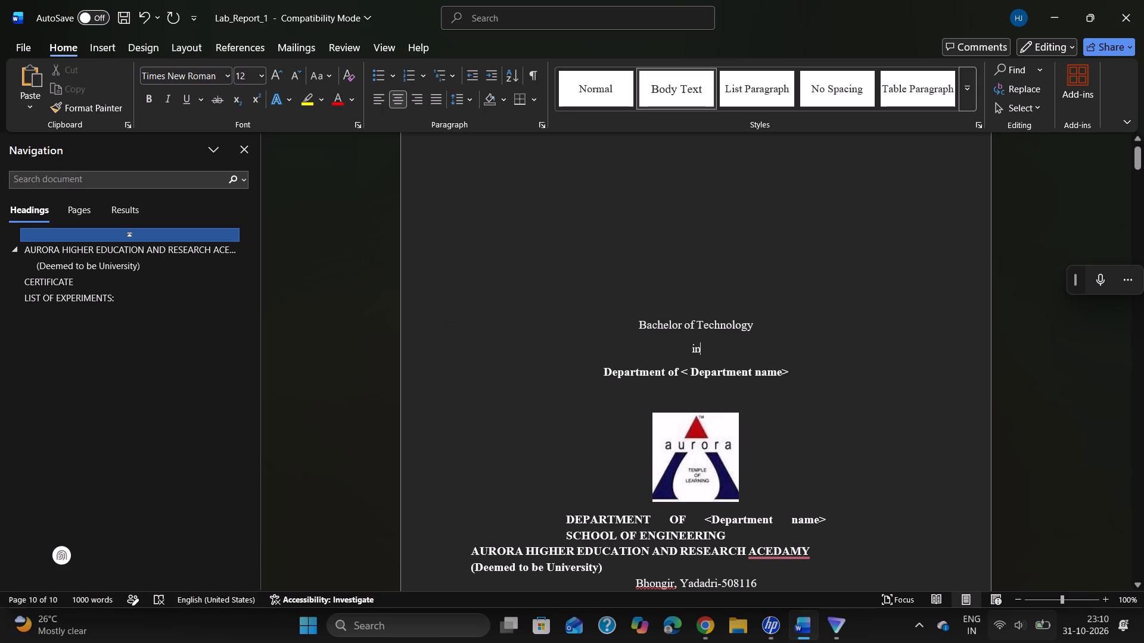
Replace the "< Department name>" placeholder above the logo with AIML.
left_click_drag(815, 379, 686, 370)
key("BackSpace")
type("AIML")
Centre the title-page lines below the logo, from the department line through the year (2025-26).
scroll(712, 418, "down", 1)
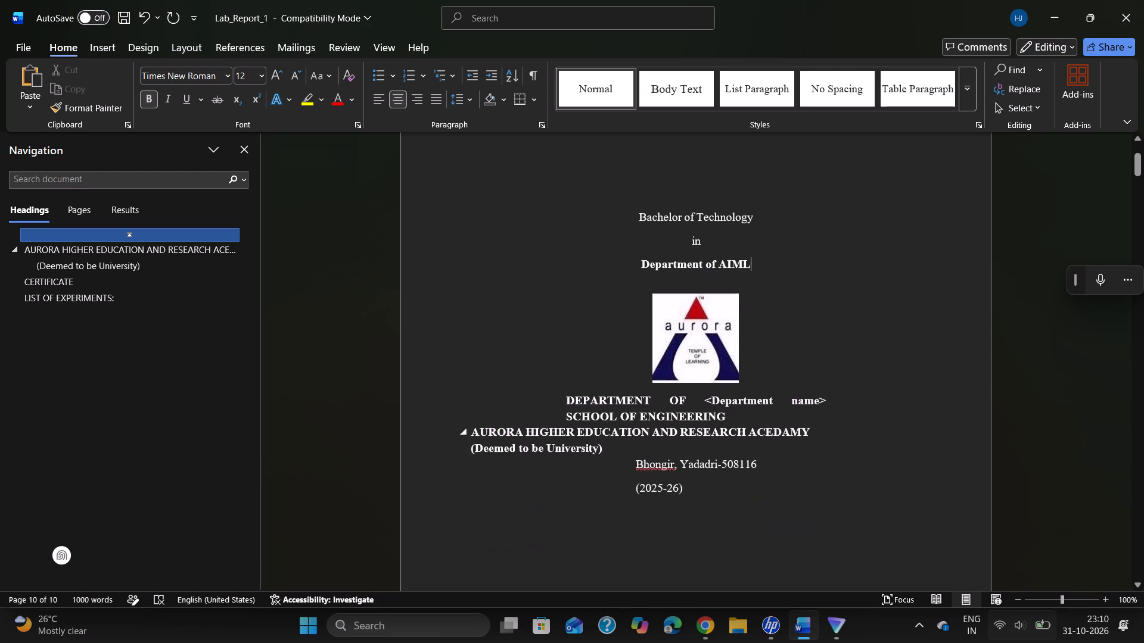
left_click_drag(558, 385, 721, 471)
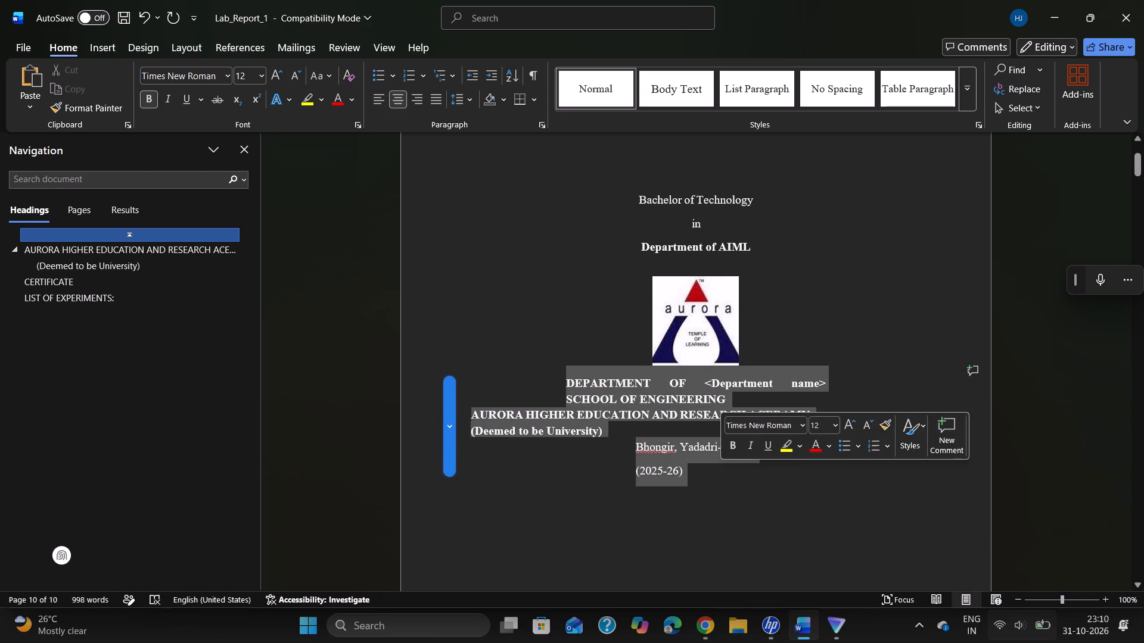
left_click(390, 104)
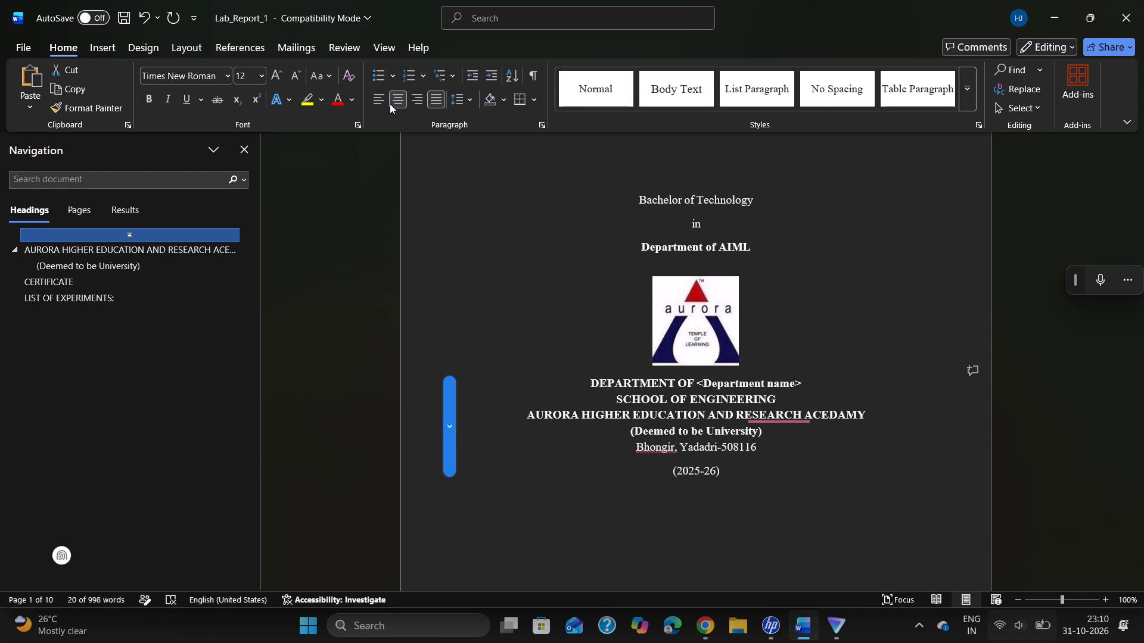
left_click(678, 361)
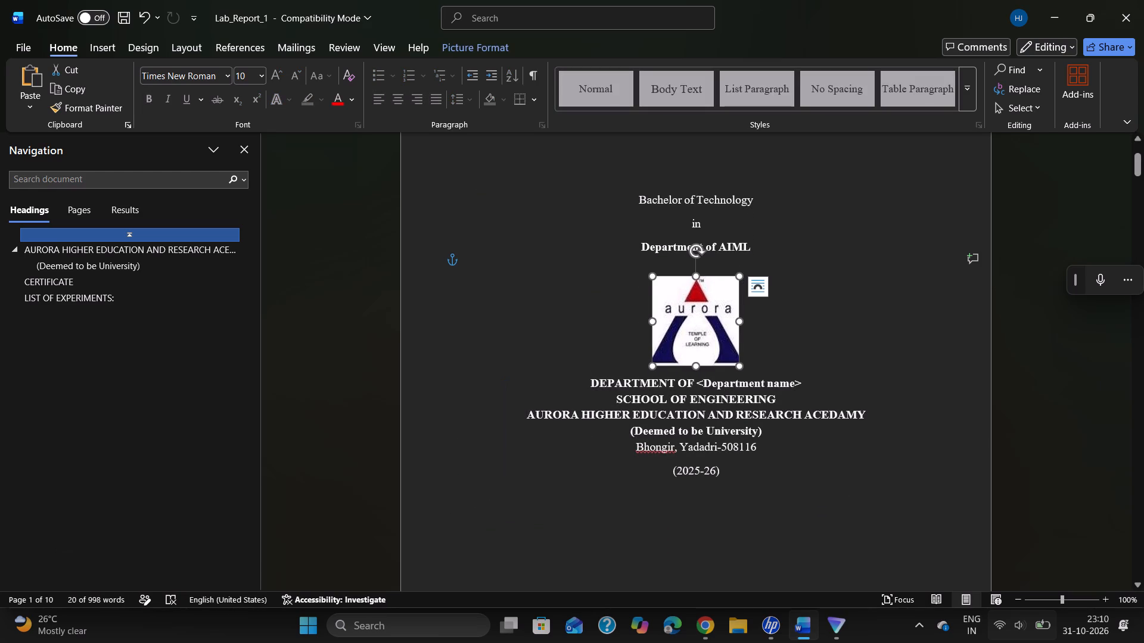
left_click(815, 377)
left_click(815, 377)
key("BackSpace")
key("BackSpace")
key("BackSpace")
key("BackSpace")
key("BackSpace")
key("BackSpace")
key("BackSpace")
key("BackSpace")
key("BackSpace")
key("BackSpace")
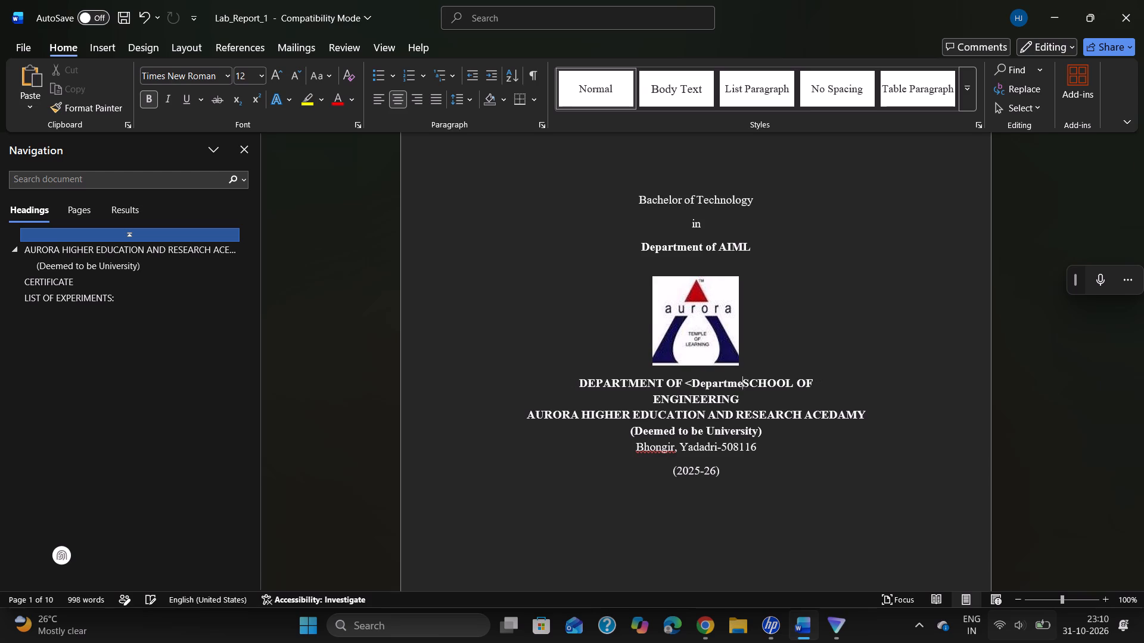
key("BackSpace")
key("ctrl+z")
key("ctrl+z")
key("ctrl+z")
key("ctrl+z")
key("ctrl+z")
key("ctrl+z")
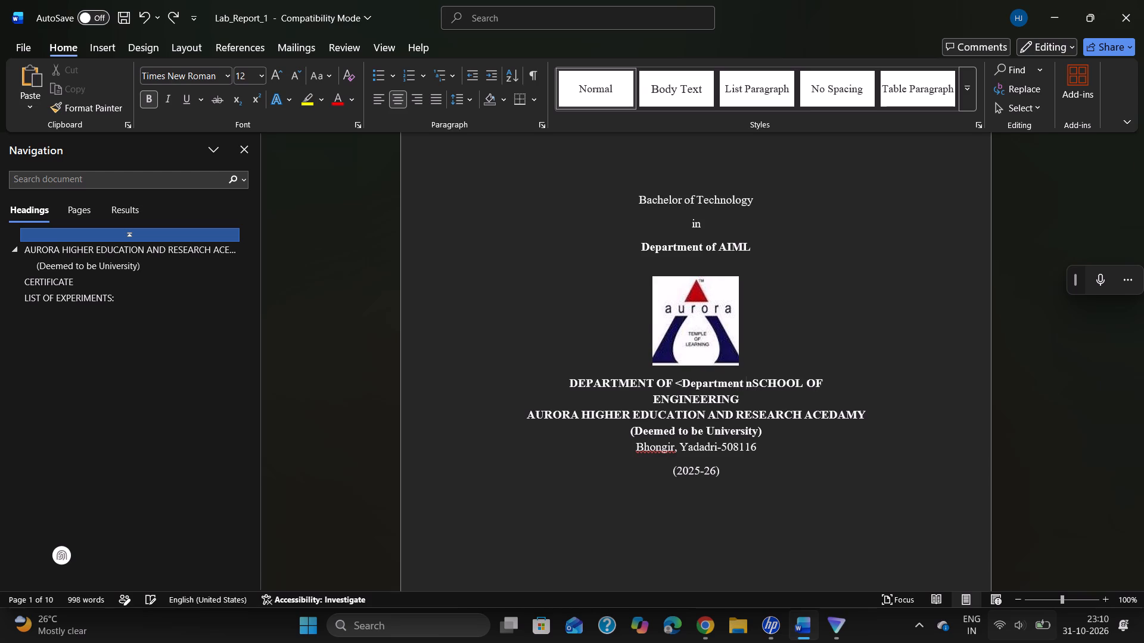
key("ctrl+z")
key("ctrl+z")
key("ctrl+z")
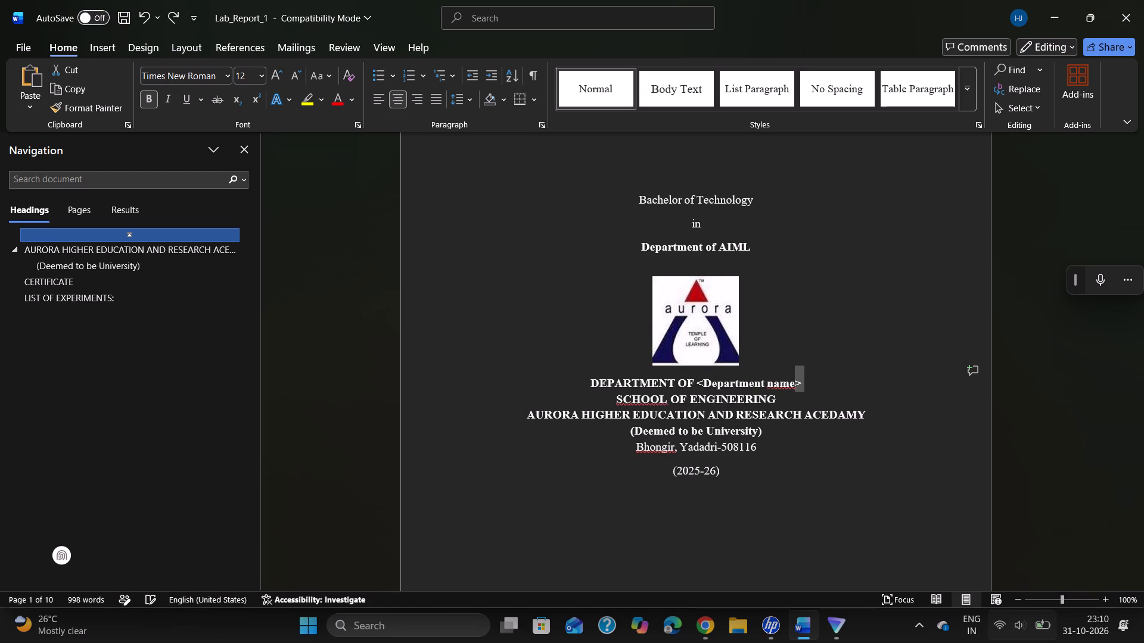
Replace the "<Department name>" placeholder below the logo with AIML, keeping "SCHOOL OF ENGINEERING" on its own line.
left_click(815, 377)
key("BackSpace")
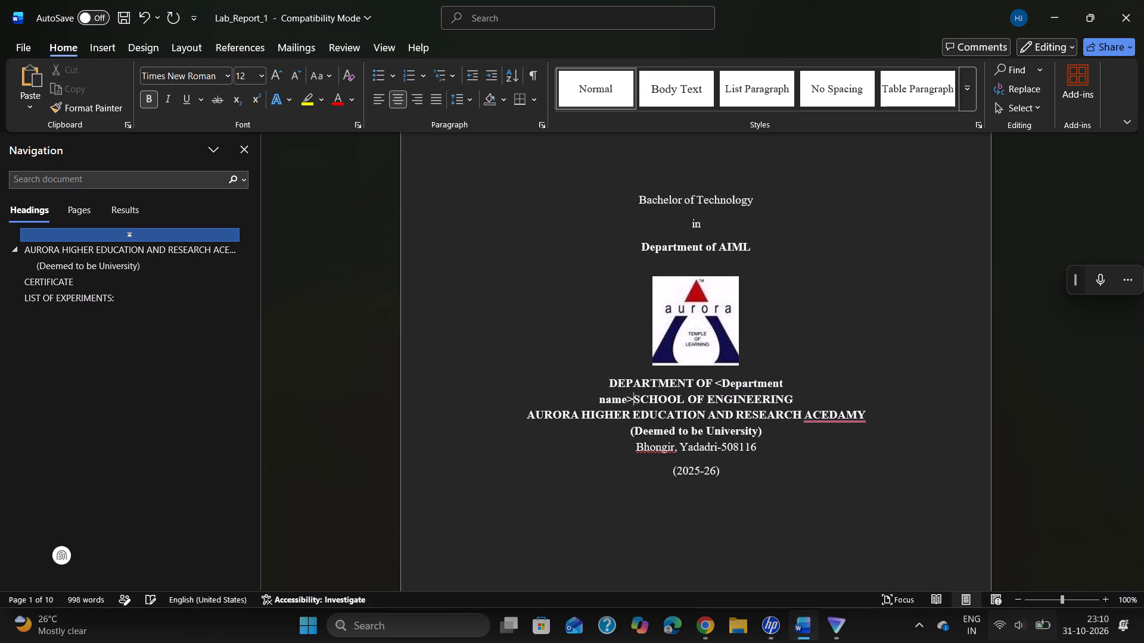
key("BackSpace")
key("BackSpace")
key("BackSpace")
key("BackSpace")
key("BackSpace")
key("BackSpace")
key("BackSpace")
key("BackSpace")
key("BackSpace")
key("BackSpace")
key("BackSpace")
key("BackSpace")
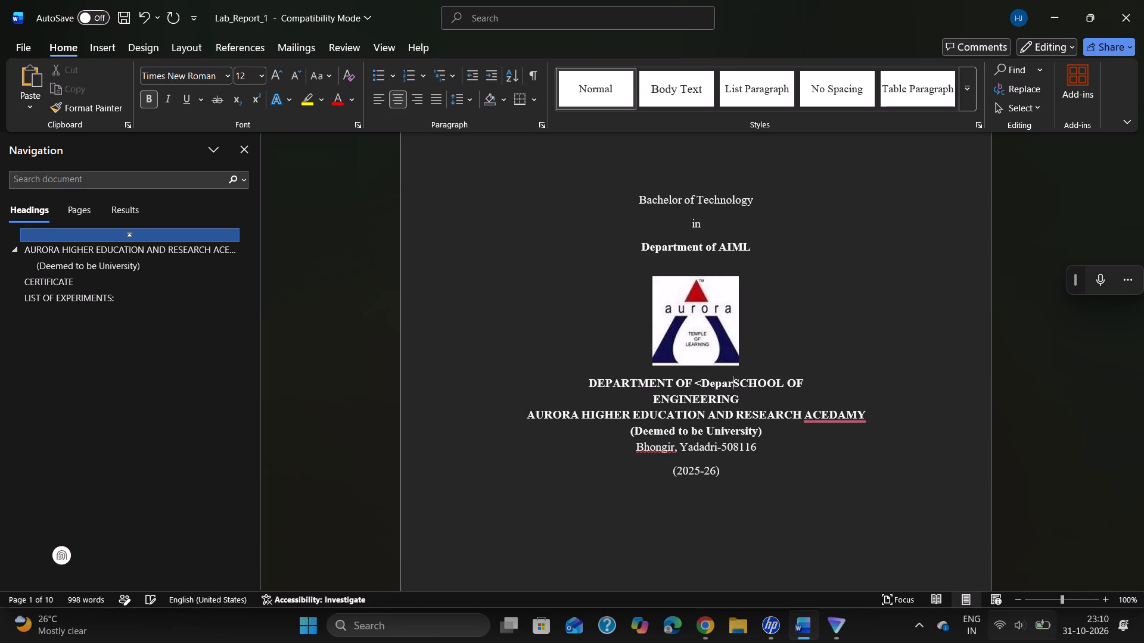
key("BackSpace")
key("BackSpace")
key("BackSpace")
key("BackSpace")
key("BackSpace")
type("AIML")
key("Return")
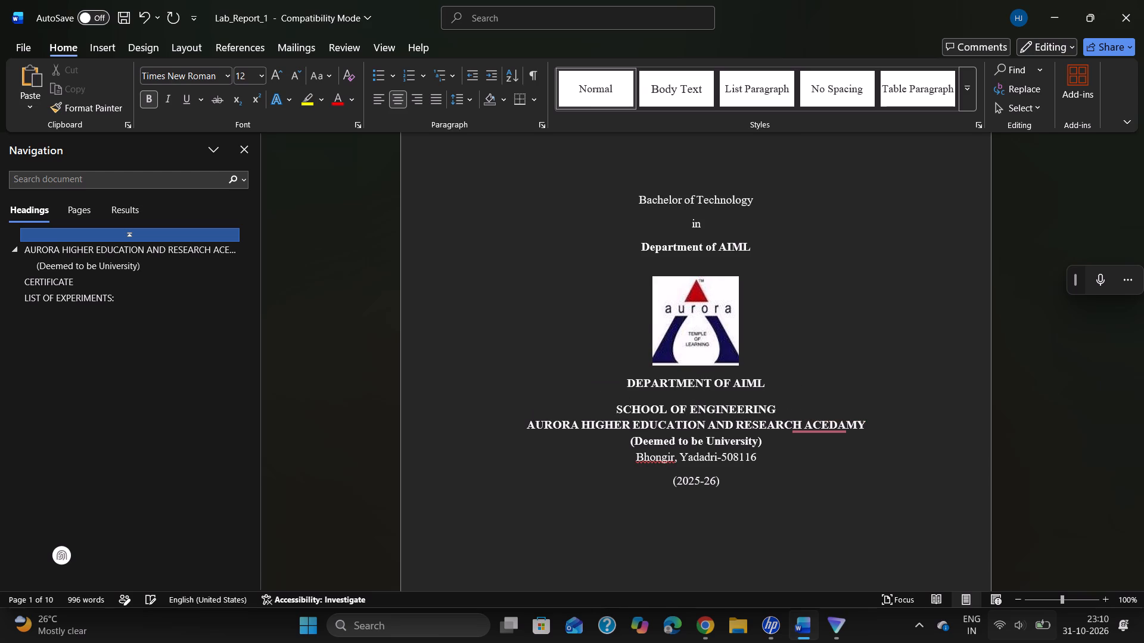
Correct the spelling of "ACEDAMY" to "ACADEMY" in the institution name on the title page.
left_click(844, 464)
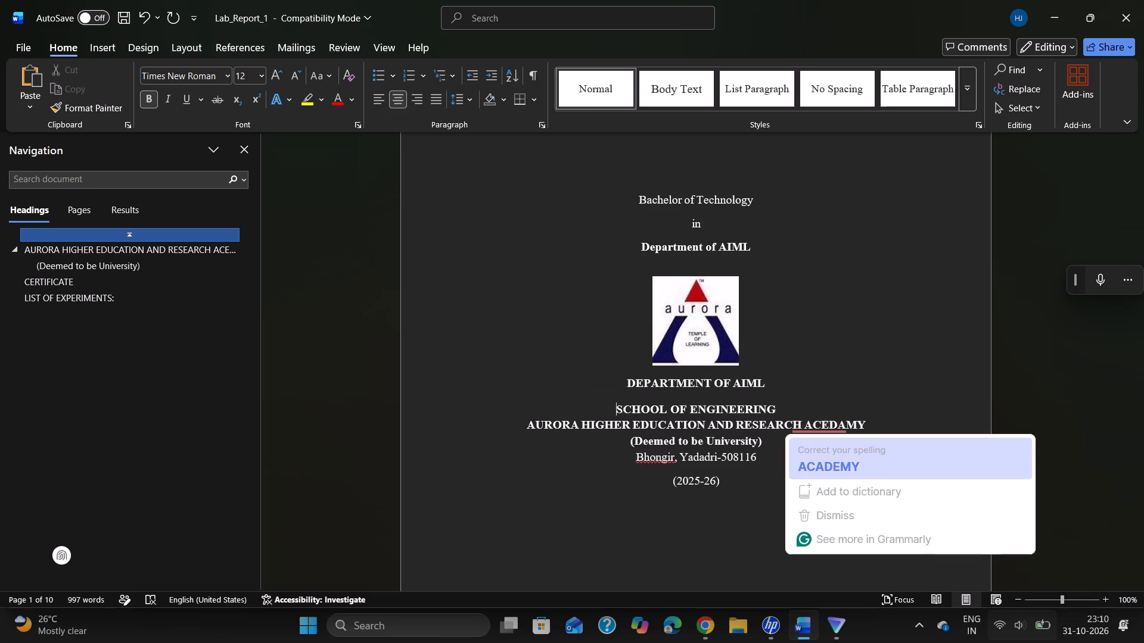
Replace the "<Name of the student>" placeholder in the certificate paragraph with the student's full name in capitals, followed by a comma and a space.
scroll(844, 464, "down", 4)
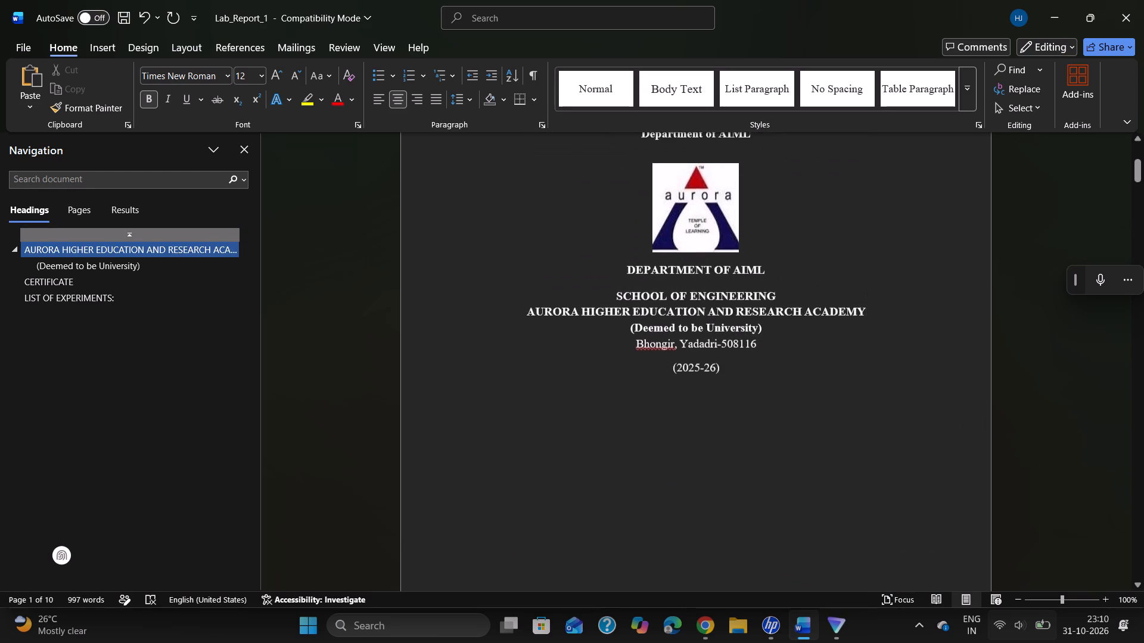
scroll(844, 464, "down", 3)
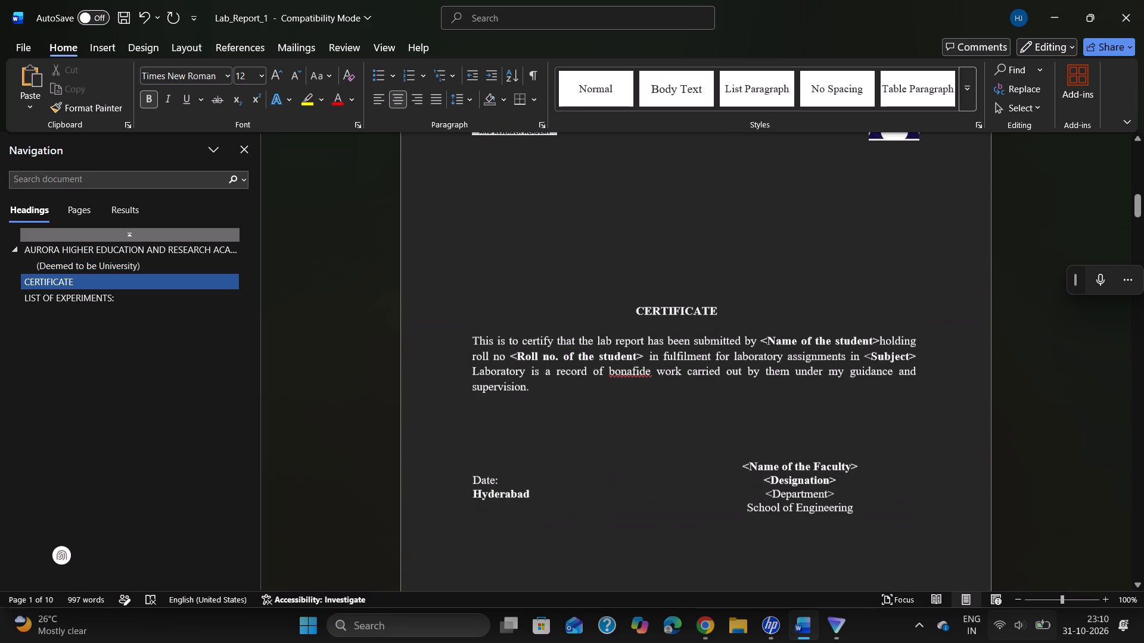
left_click(879, 337)
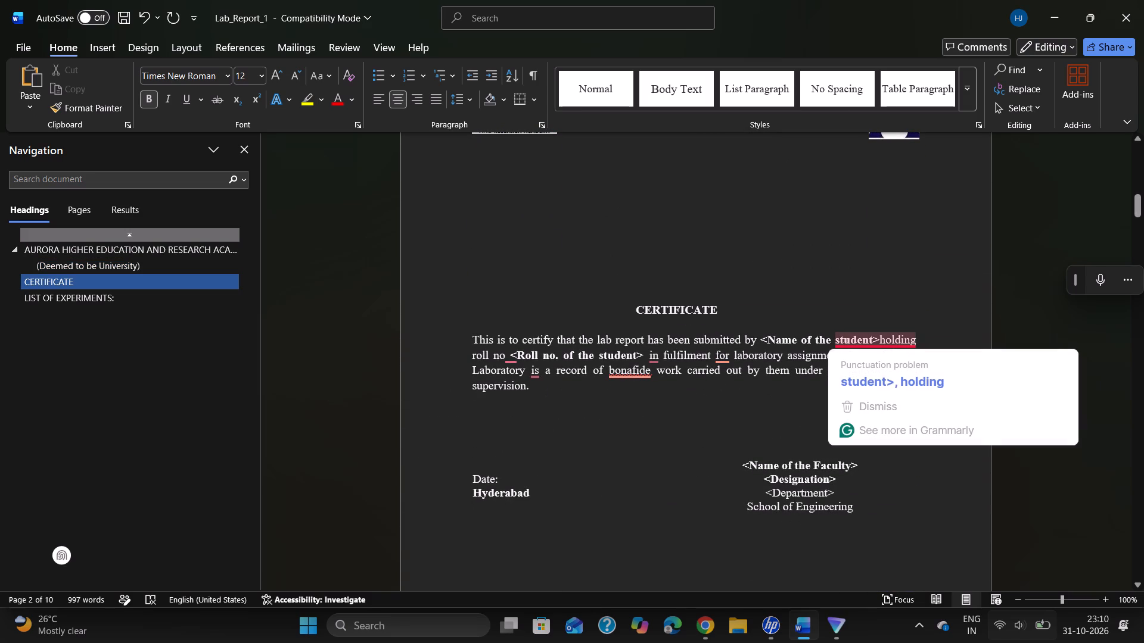
key("BackSpace")
key("BackSpace")
key("BackSpace")
key("BackSpace")
key("BackSpace")
key("BackSpace")
key("BackSpace")
key("BackSpace")
key("BackSpace")
key("BackSpace")
key("BackSpace")
key("BackSpace")
key("BackSpace")
key("BackSpace")
key("BackSpace")
key("BackSpace")
key("BackSpace")
key("BackSpace")
key("BackSpace")
key("BackSpace")
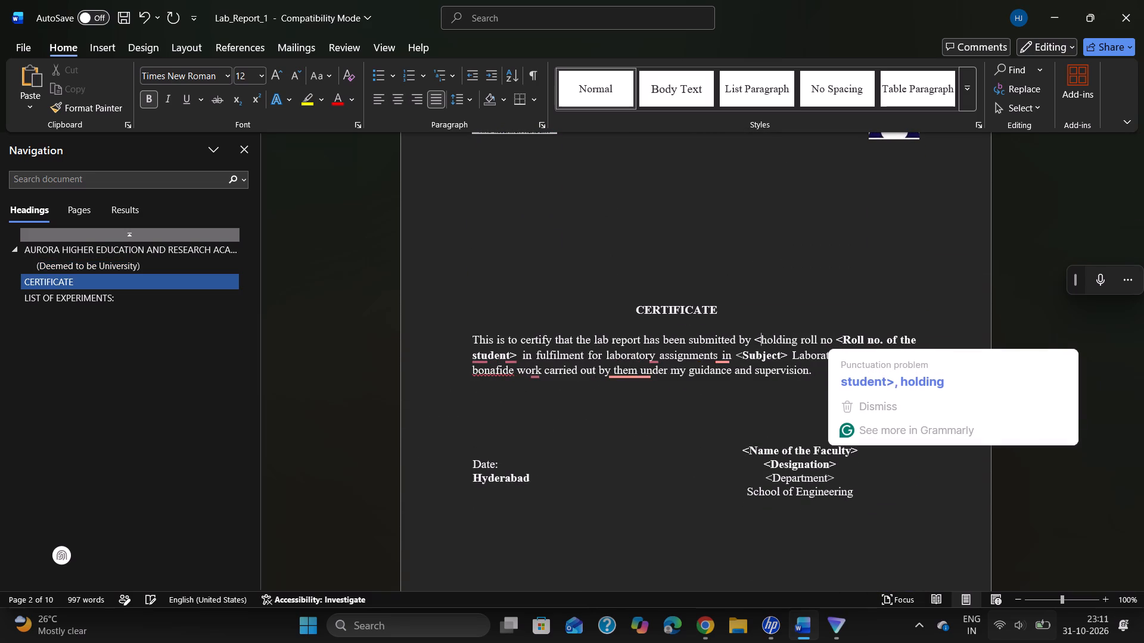
key("BackSpace")
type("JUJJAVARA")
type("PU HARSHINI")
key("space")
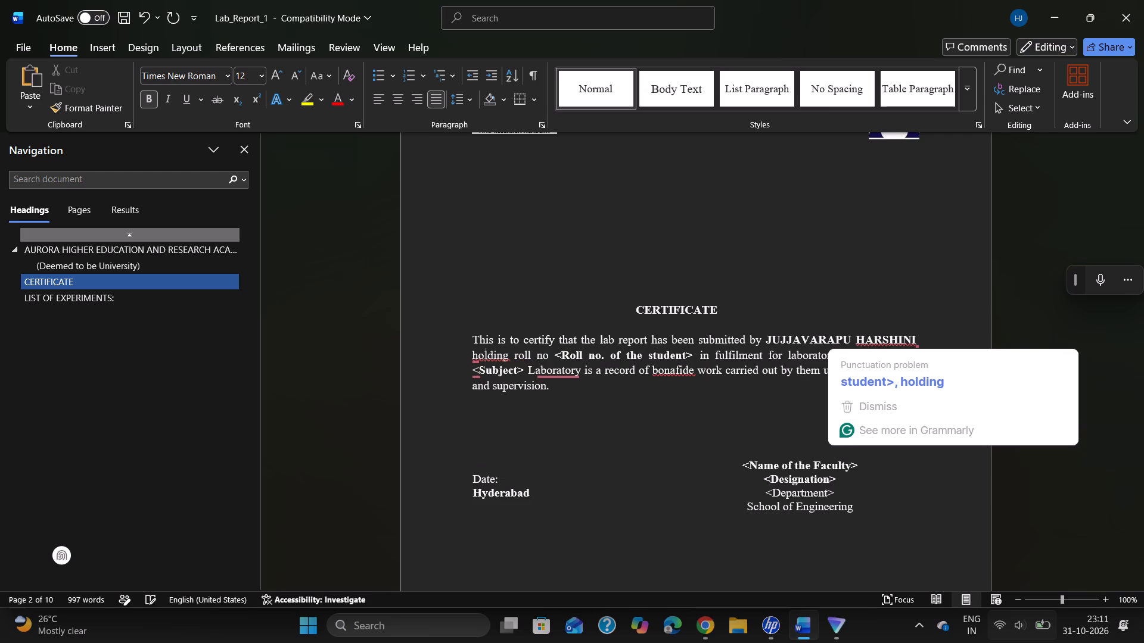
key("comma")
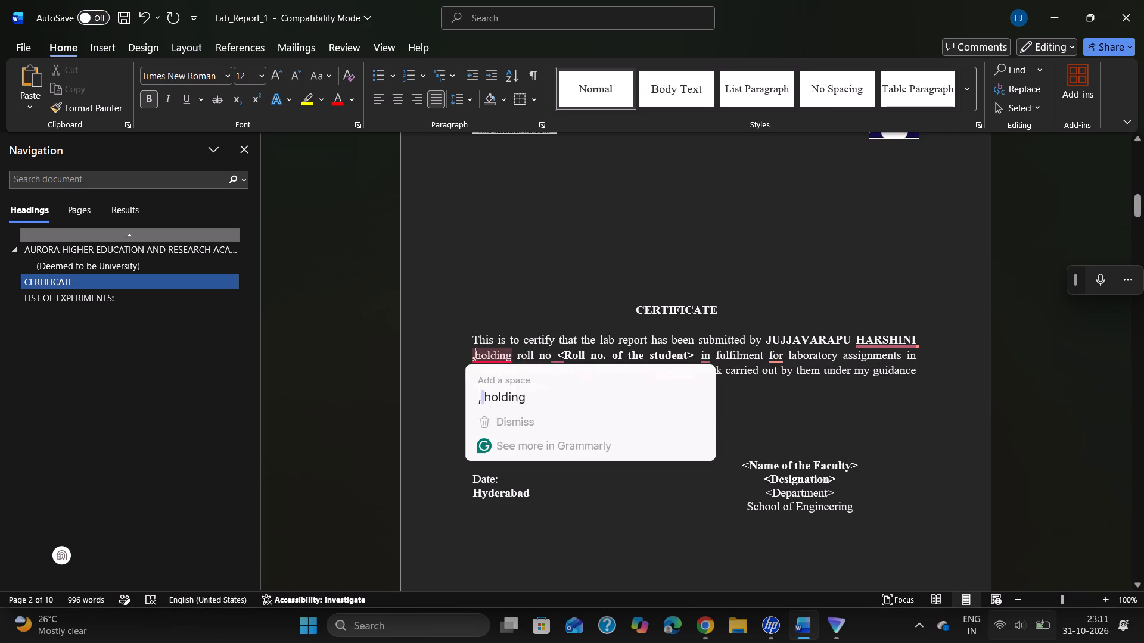
left_click(503, 370)
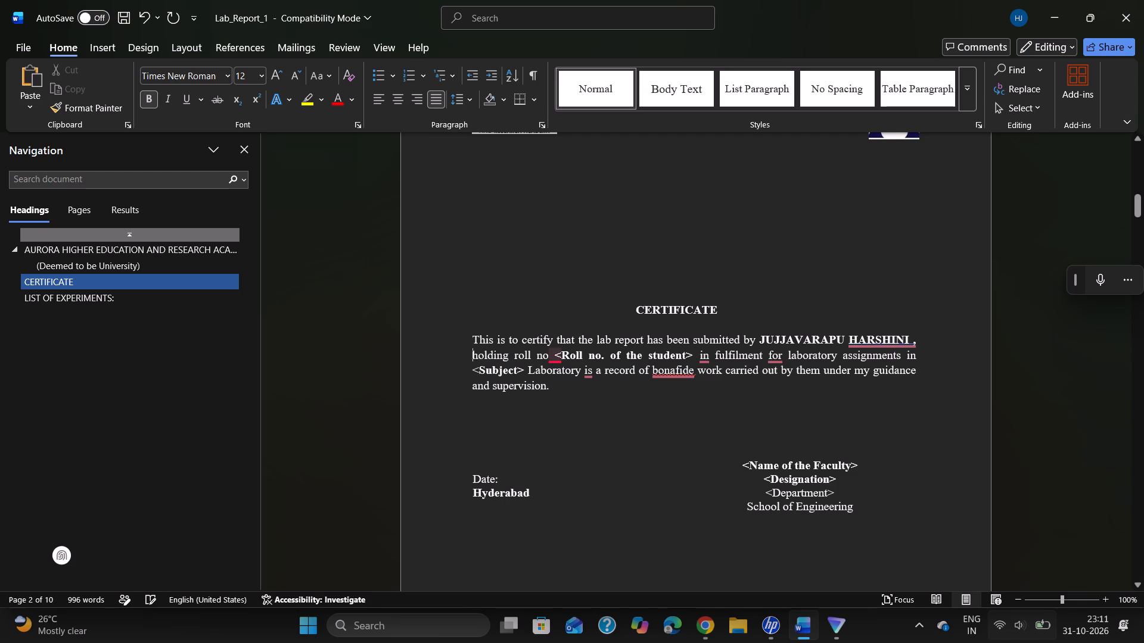
Add a period after "roll no" in the certificate and replace the "<Roll no. of the student>" placeholder with the student's roll number, preceded by a space.
left_click(562, 380)
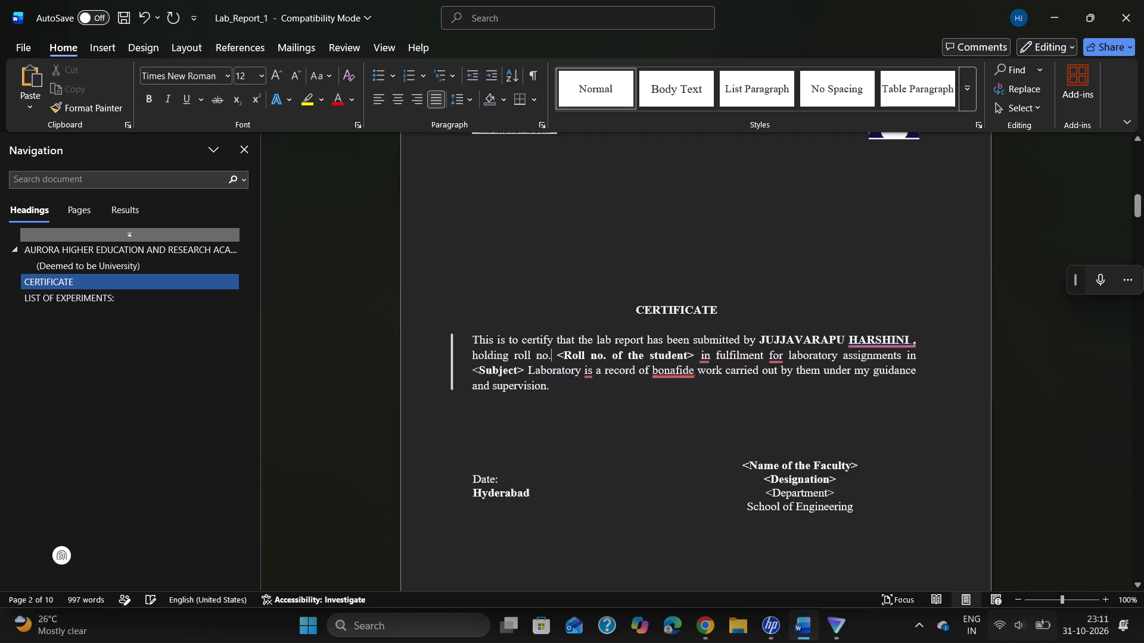
left_click(691, 354)
key("BackSpace")
key("BackSpace")
key("BackSpace")
key("BackSpace")
key("BackSpace")
key("BackSpace")
key("BackSpace")
key("BackSpace")
key("BackSpace")
key("BackSpace")
key("BackSpace")
key("BackSpace")
key("BackSpace")
key("BackSpace")
key("BackSpace")
key("BackSpace")
key("BackSpace")
key("BackSpace")
key("BackSpace")
key("BackSpace")
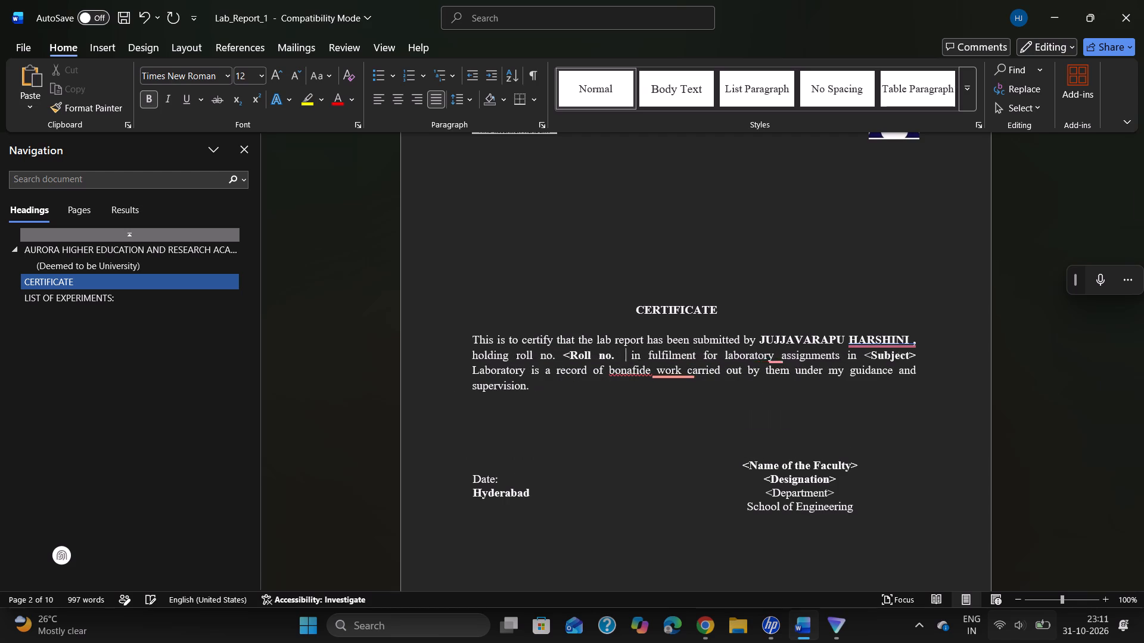
key("BackSpace")
key("BackSpace")
key("BackSpace")
key("BackSpace")
key("BackSpace")
key("BackSpace")
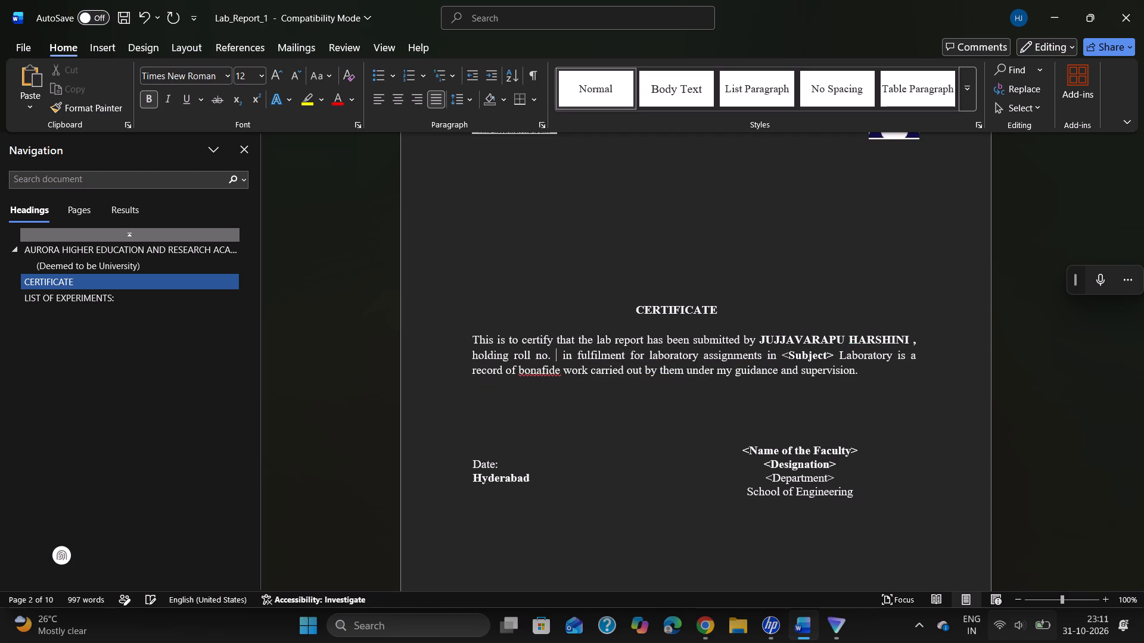
key("BackSpace")
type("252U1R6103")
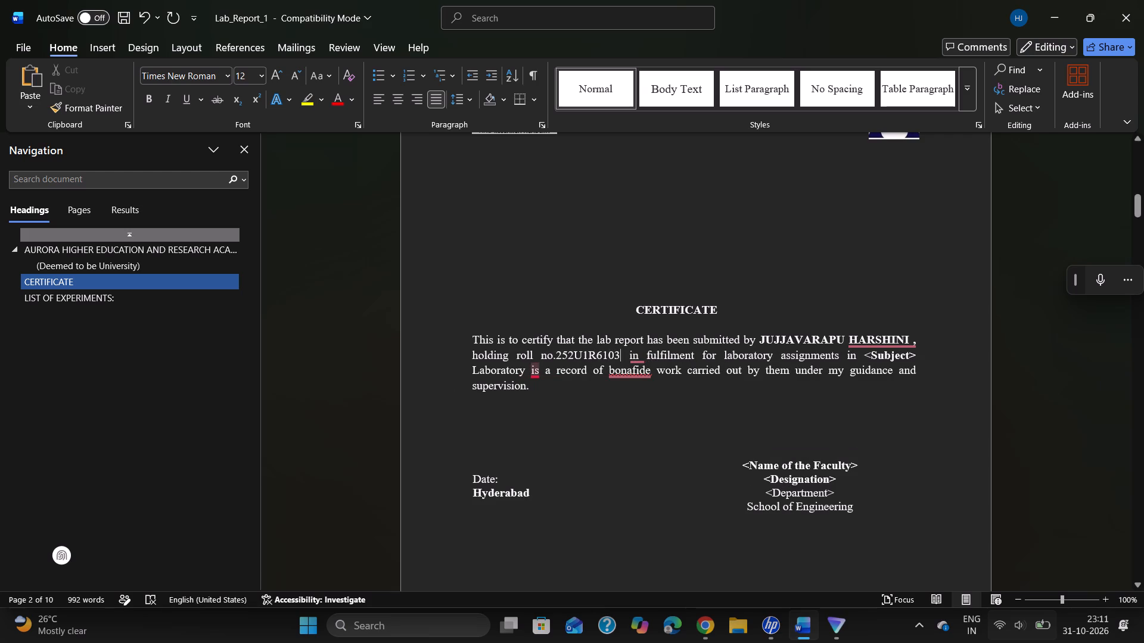
left_click(558, 359)
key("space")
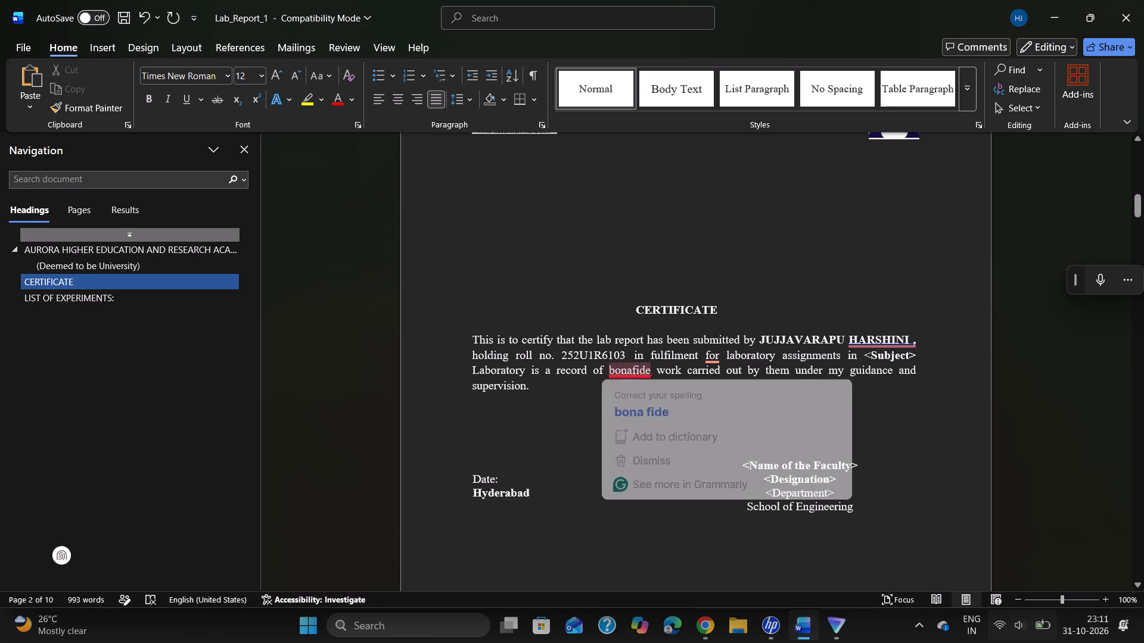
Correct the certificate paragraph to "bona fide", "fulfilment of" and "and is", and fix the commas after the student's name, roll number and "Laboratory".
left_click(638, 399)
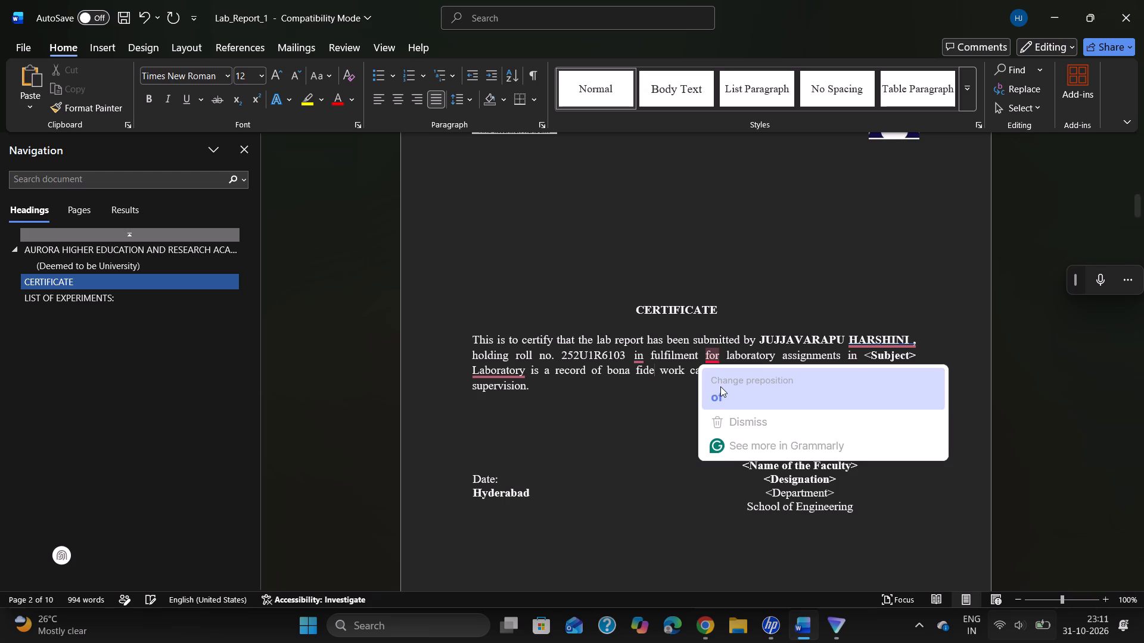
left_click(720, 386)
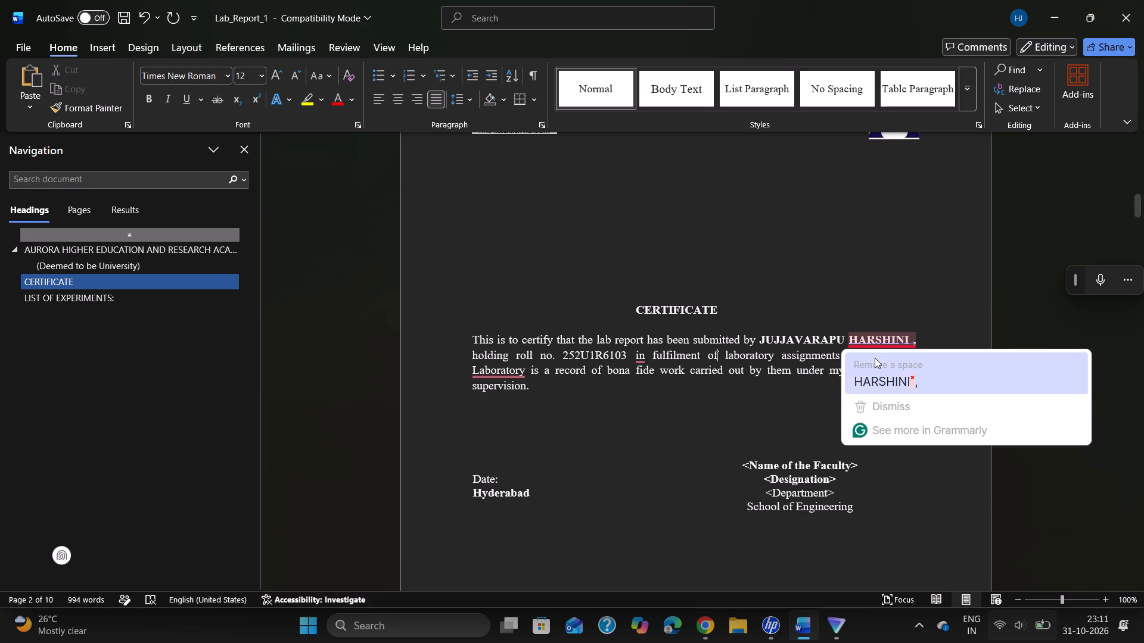
left_click(875, 358)
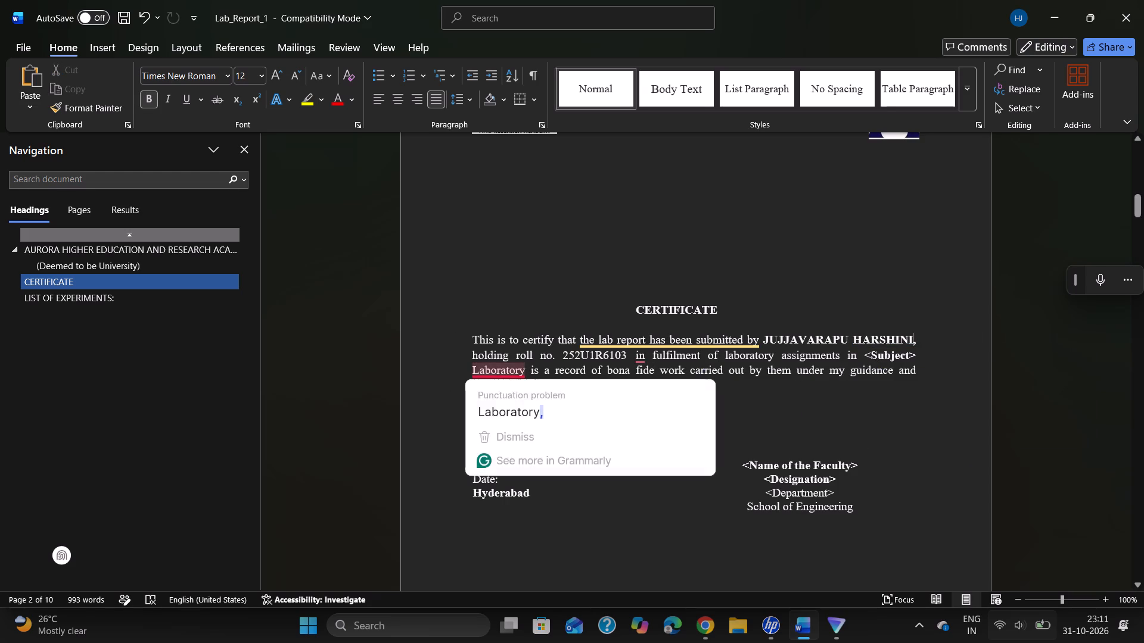
left_click(550, 407)
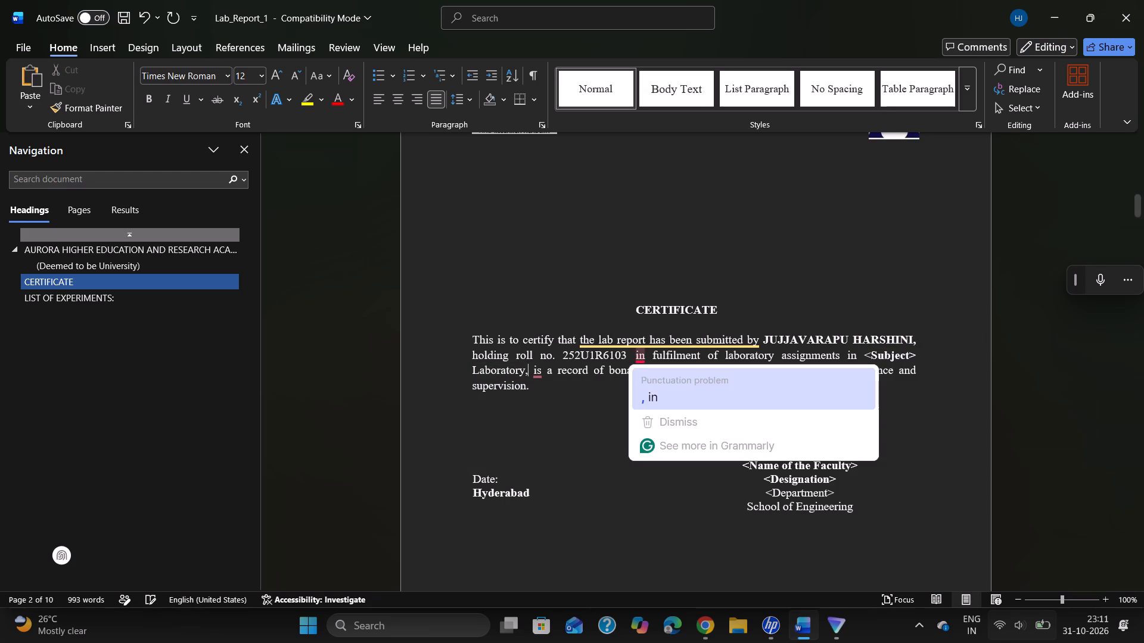
left_click(648, 390)
left_click(564, 406)
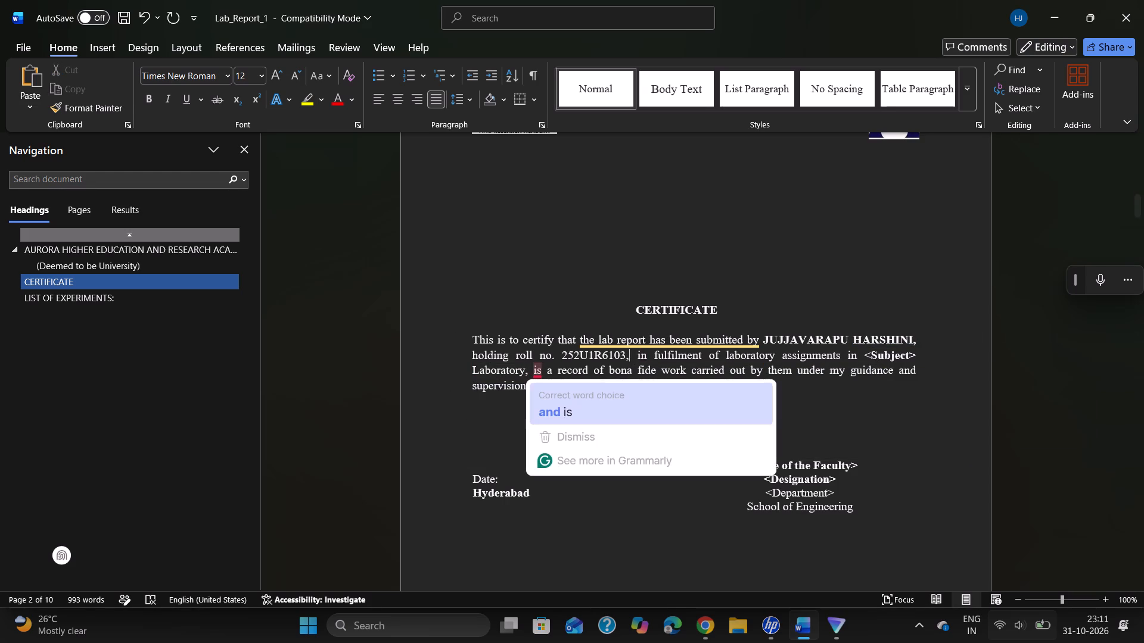
Replace the "<Subject>" placeholder in the certificate paragraph with "ADVANCED DATA STRUCTURES USING C++".
left_click(916, 354)
key("BackSpace")
key("BackSpace")
key("BackSpace")
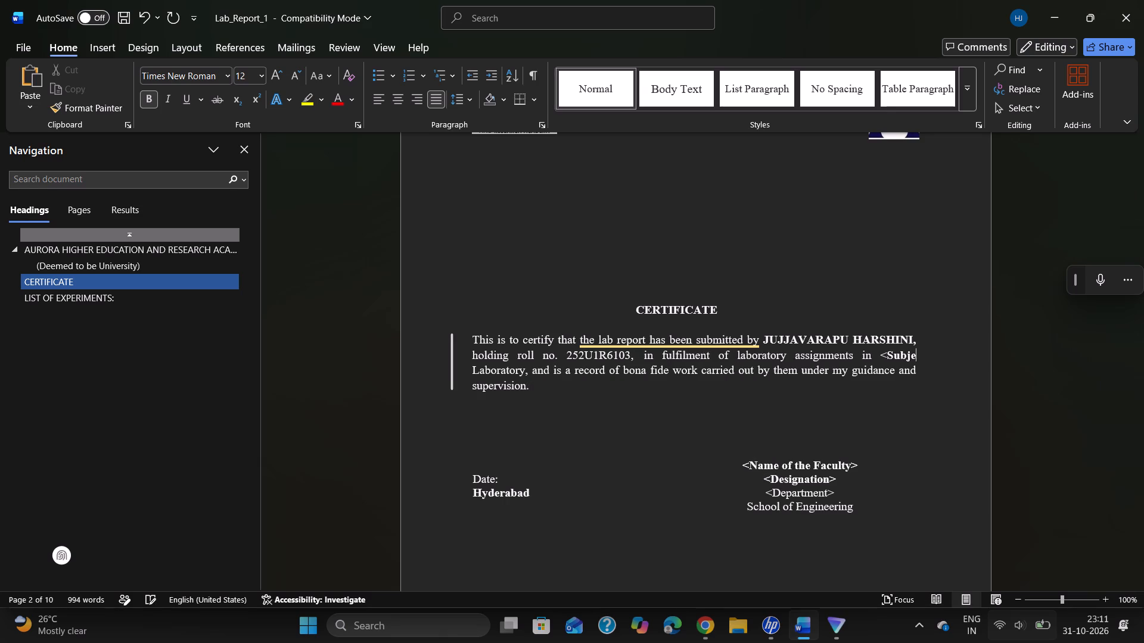
key("BackSpace")
key("BackSpace")
key("BackSpace")
key("BackSpace")
key("BackSpace")
key("BackSpace")
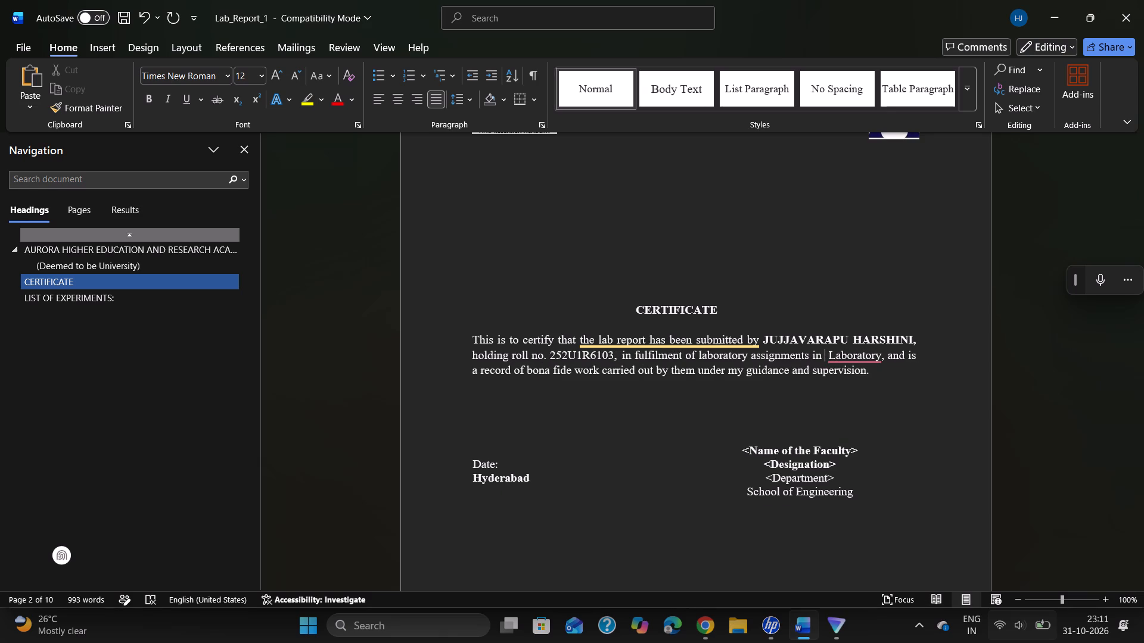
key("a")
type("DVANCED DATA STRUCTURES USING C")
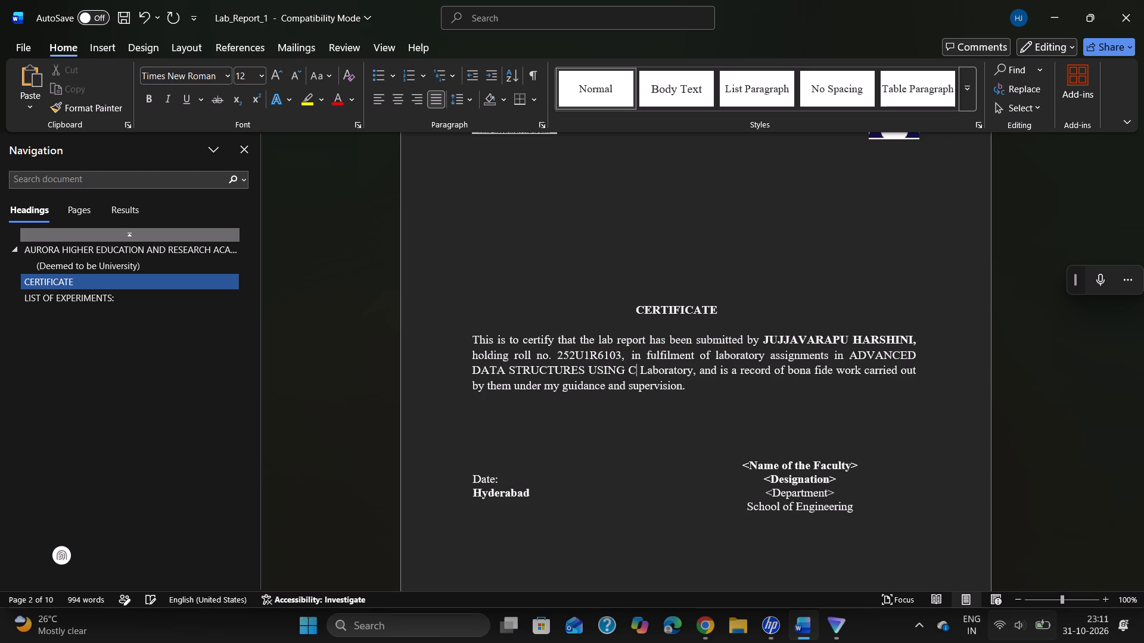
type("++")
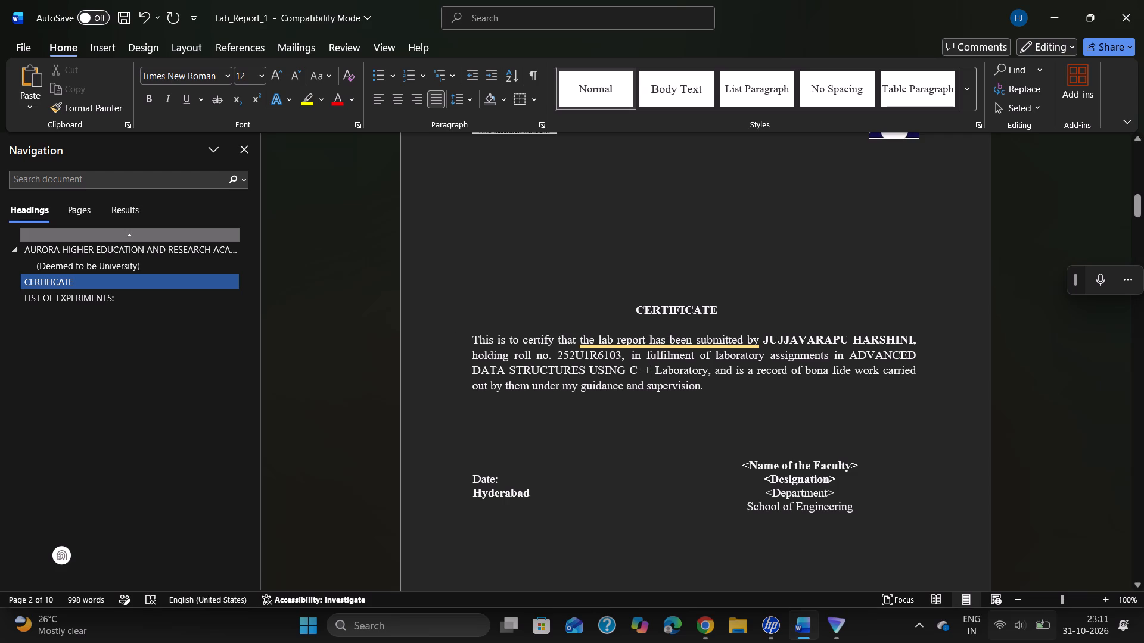
Replace the "<Name of the Faculty>" placeholder in the certificate's signature block with "MR." and the faculty member's name in capitals.
left_click_drag(857, 464, 747, 463)
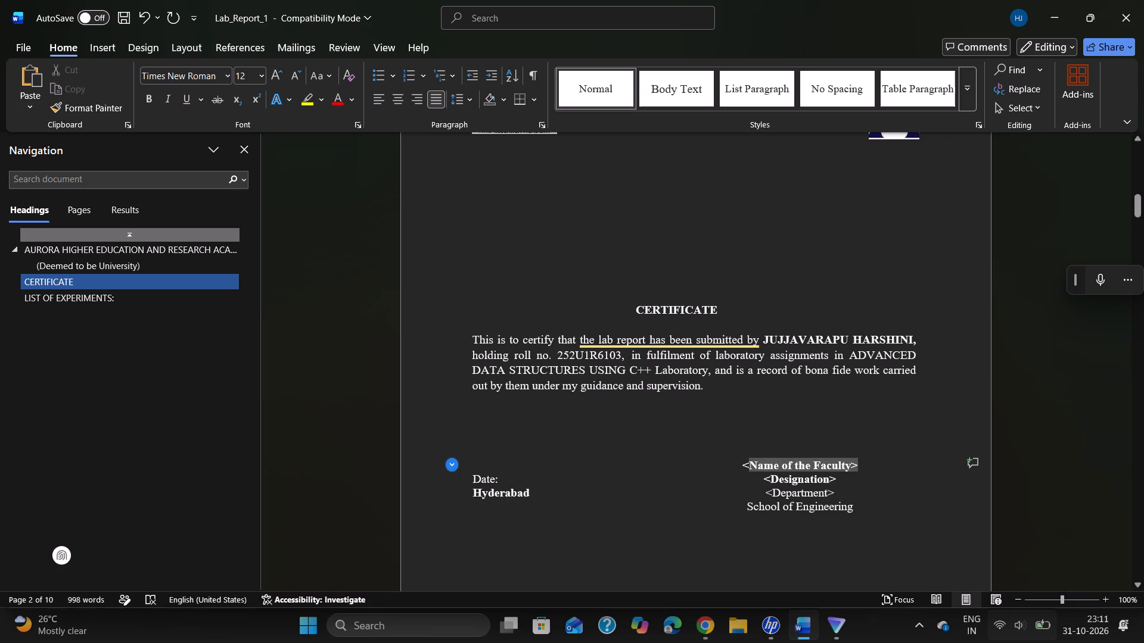
left_click_drag(747, 463, 748, 463)
key("BackSpace")
key("BackSpace")
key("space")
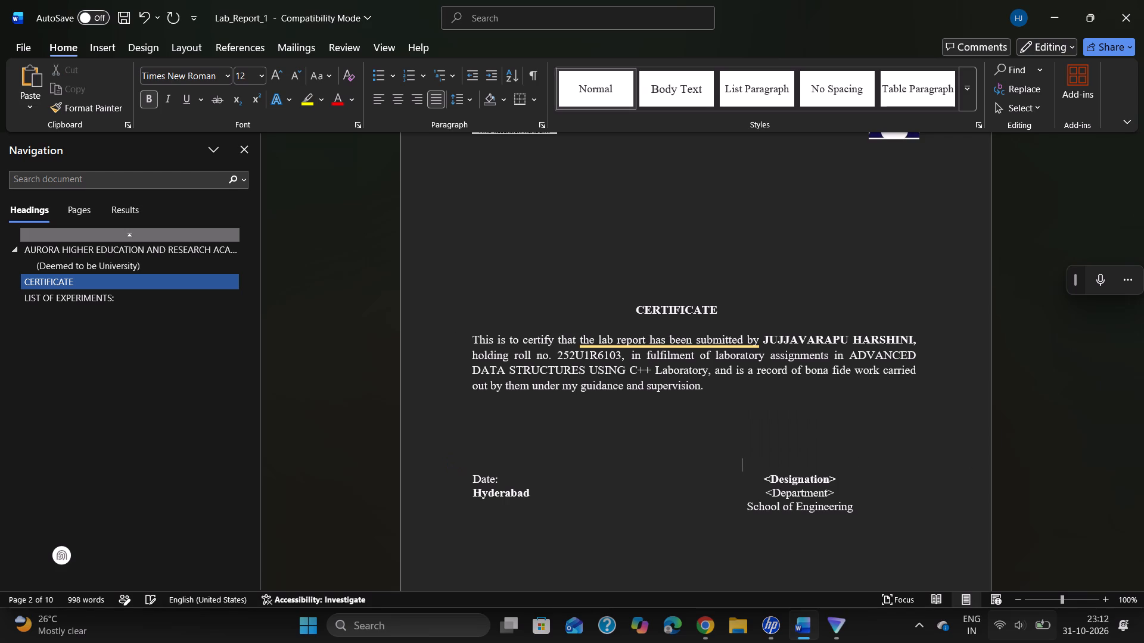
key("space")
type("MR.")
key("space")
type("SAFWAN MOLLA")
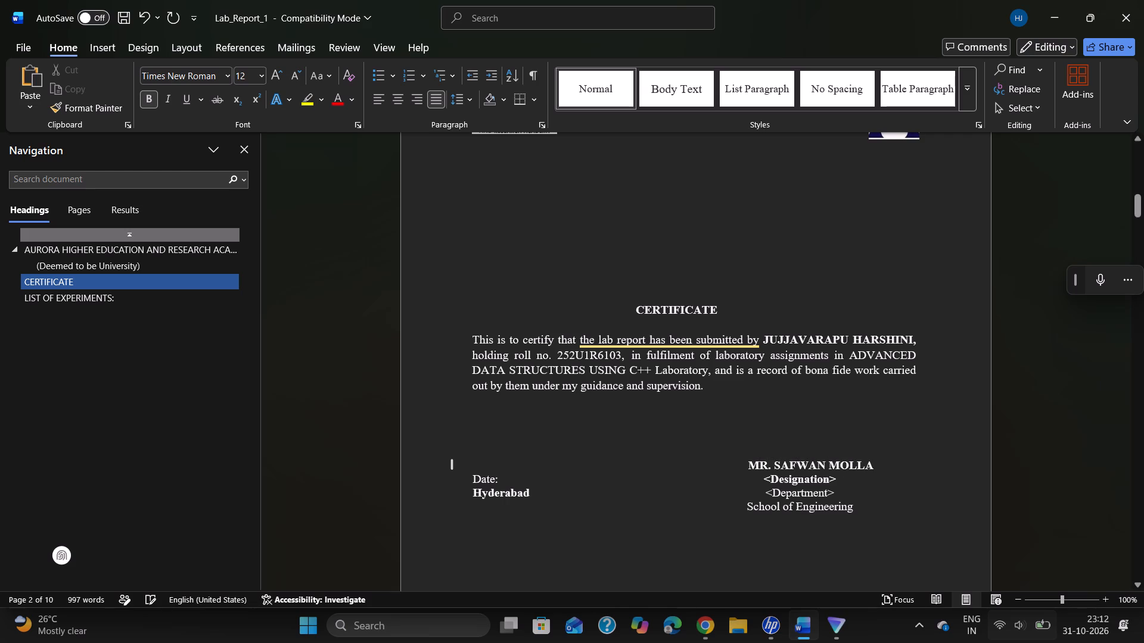
Replace the "<Designation>" placeholder below the faculty name with "ASSISTANT PROFESSOR".
left_click(844, 481)
key("BackSpace")
key("BackSpace")
key("BackSpace")
key("BackSpace")
key("BackSpace")
key("BackSpace")
key("BackSpace")
key("BackSpace")
key("BackSpace")
key("BackSpace")
key("BackSpace")
key("BackSpace")
key("BackSpace")
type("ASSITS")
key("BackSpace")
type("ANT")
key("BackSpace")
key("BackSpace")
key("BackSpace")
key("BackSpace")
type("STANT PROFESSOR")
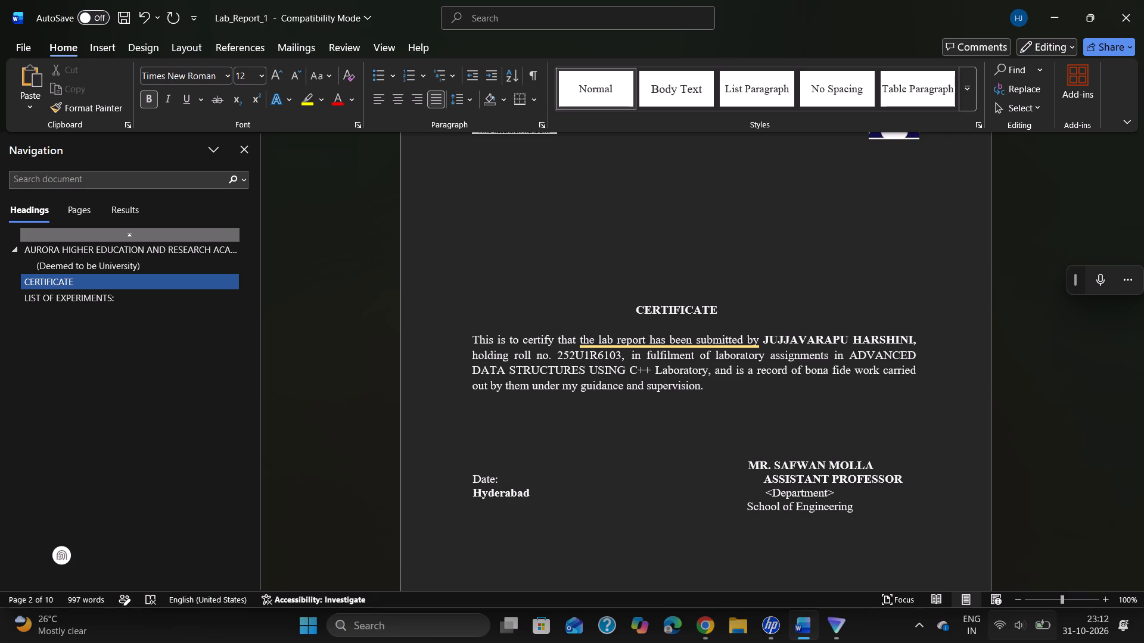
Realign the "ASSISTANT PROFESSOR" line with spaces so it sits centred beneath the faculty name in the certificate's signature block.
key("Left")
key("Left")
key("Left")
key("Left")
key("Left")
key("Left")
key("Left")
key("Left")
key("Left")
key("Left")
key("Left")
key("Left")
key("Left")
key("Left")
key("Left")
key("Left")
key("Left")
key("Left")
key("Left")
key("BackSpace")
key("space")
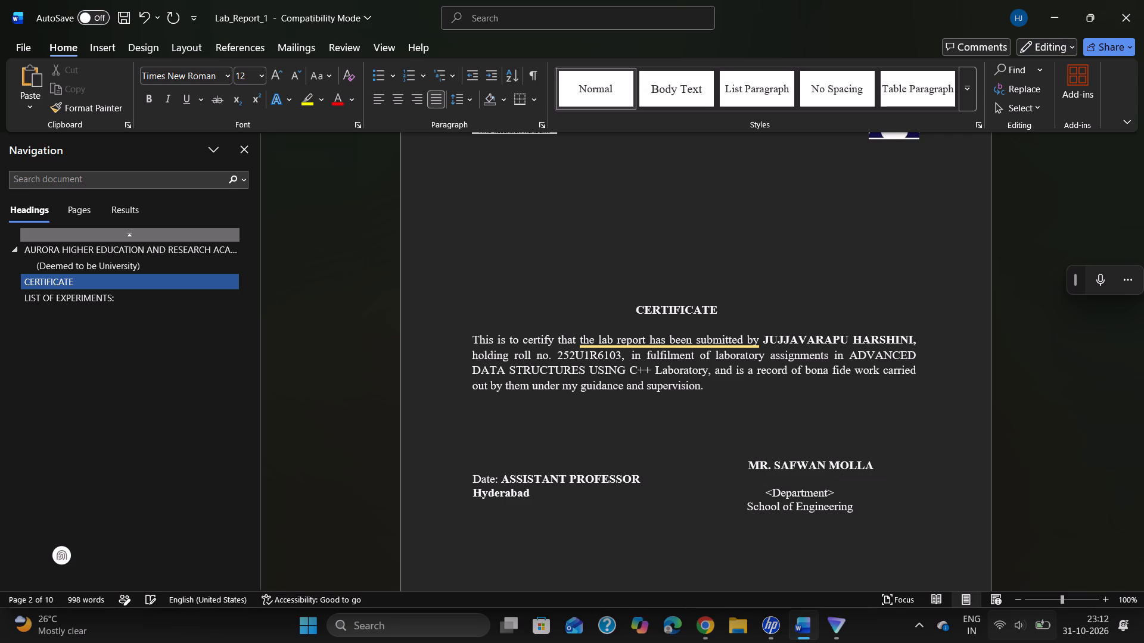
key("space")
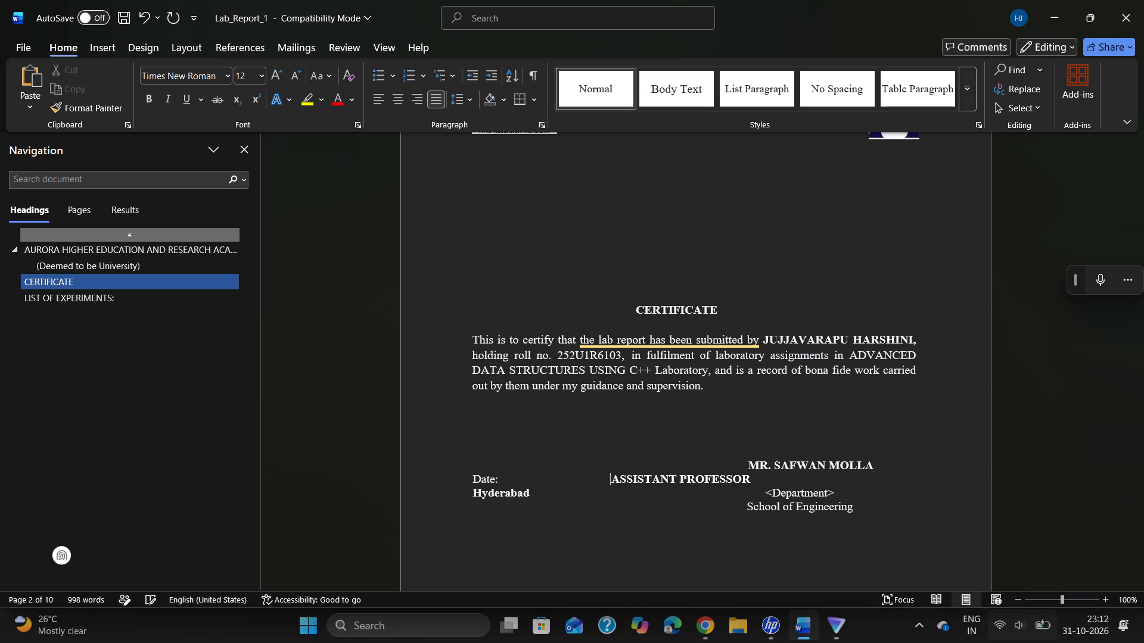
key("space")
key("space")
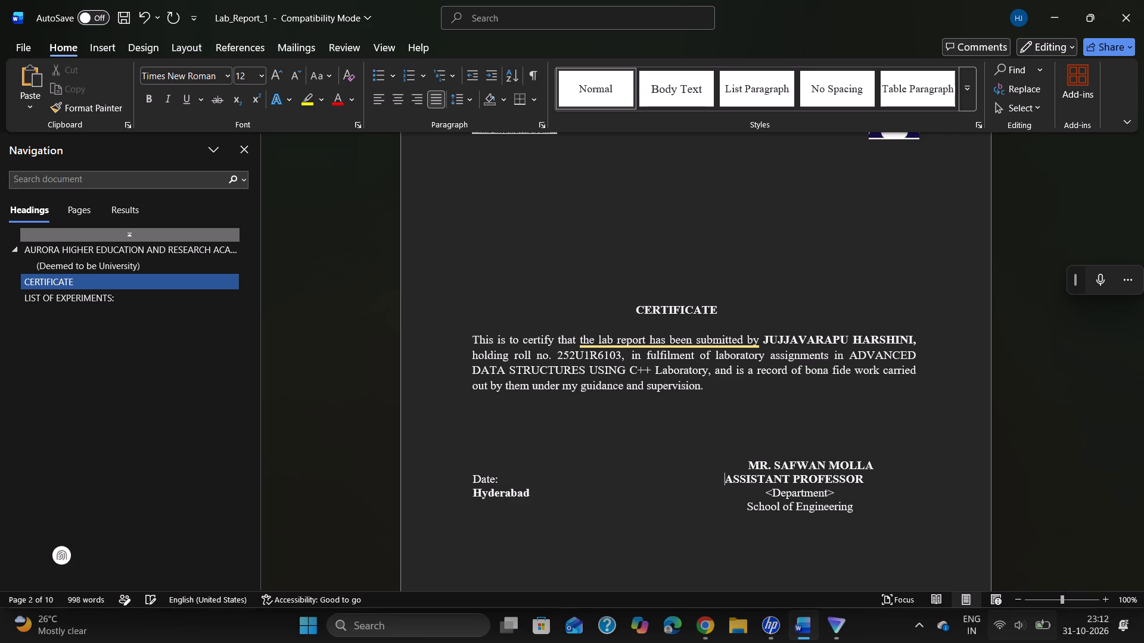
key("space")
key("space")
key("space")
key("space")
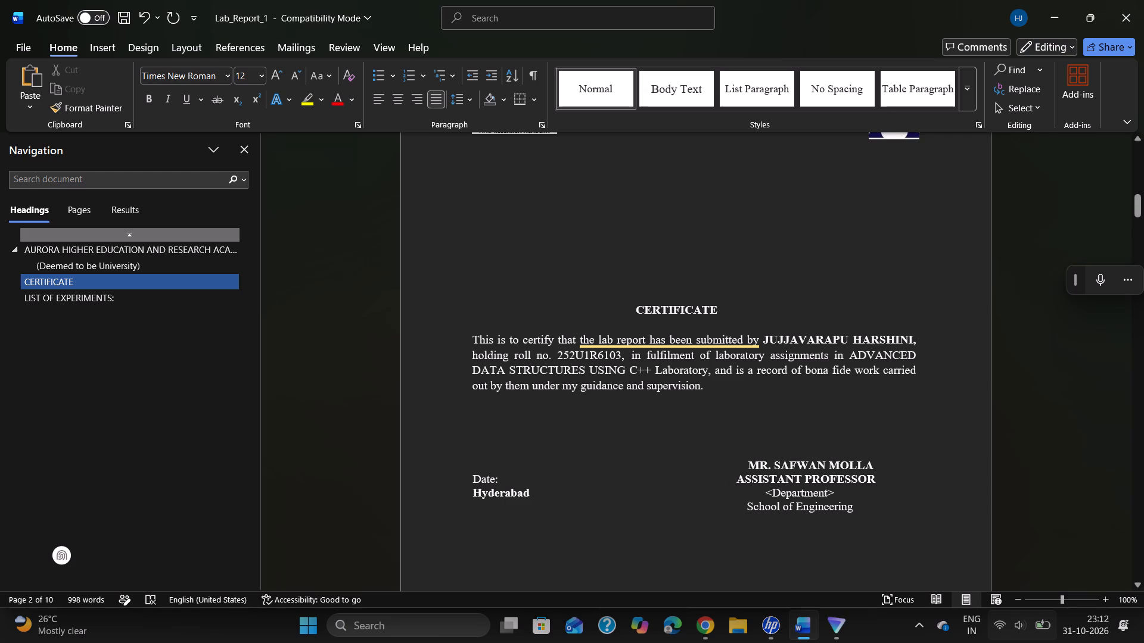
Replace the "<Department>" placeholder in the signature block with "AIML" and indent it with spaces to centre it above "School of Engineering".
left_click(853, 486)
key("BackSpace")
key("BackSpace")
key("BackSpace")
key("BackSpace")
key("BackSpace")
key("BackSpace")
key("BackSpace")
key("BackSpace")
key("BackSpace")
key("BackSpace")
key("BackSpace")
key("BackSpace")
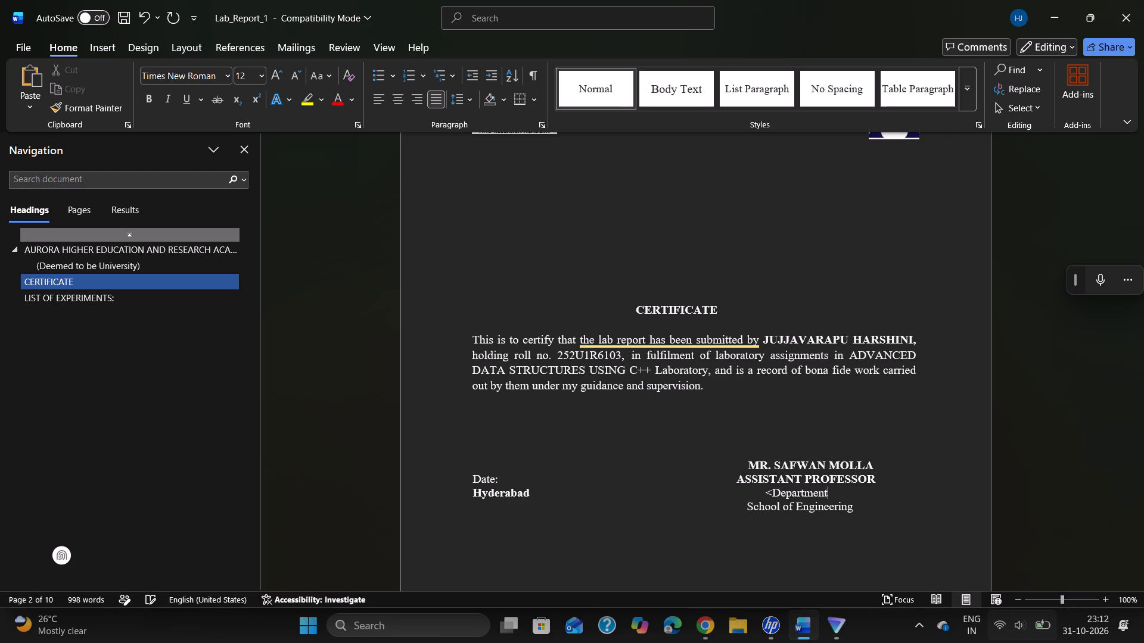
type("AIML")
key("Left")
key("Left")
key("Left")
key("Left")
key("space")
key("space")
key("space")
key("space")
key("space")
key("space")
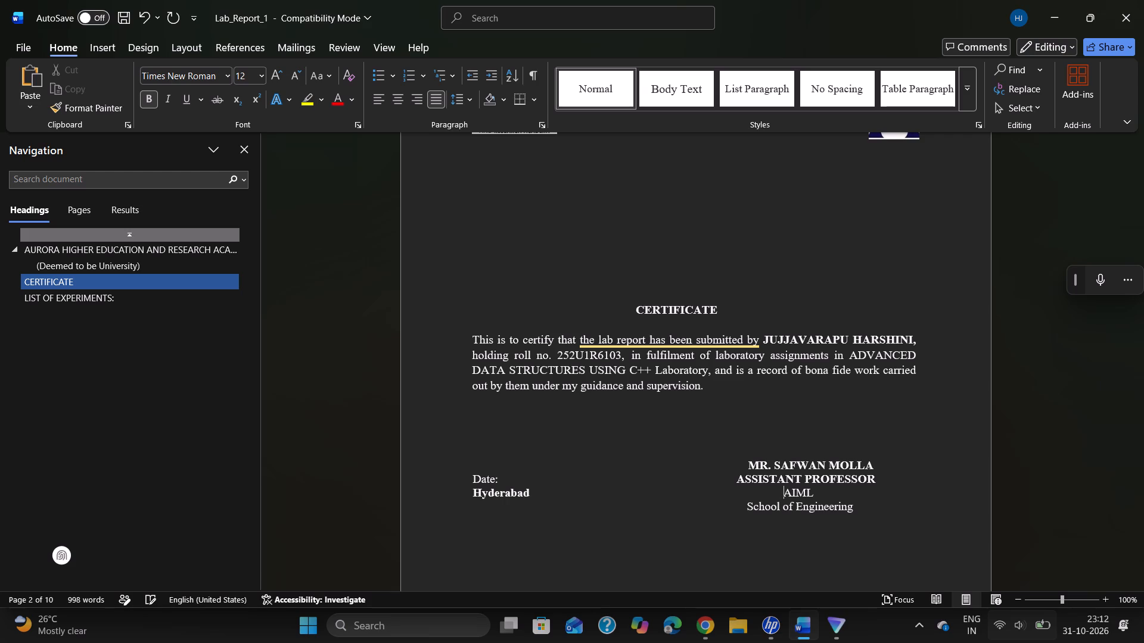
scroll(905, 516, "down", 3)
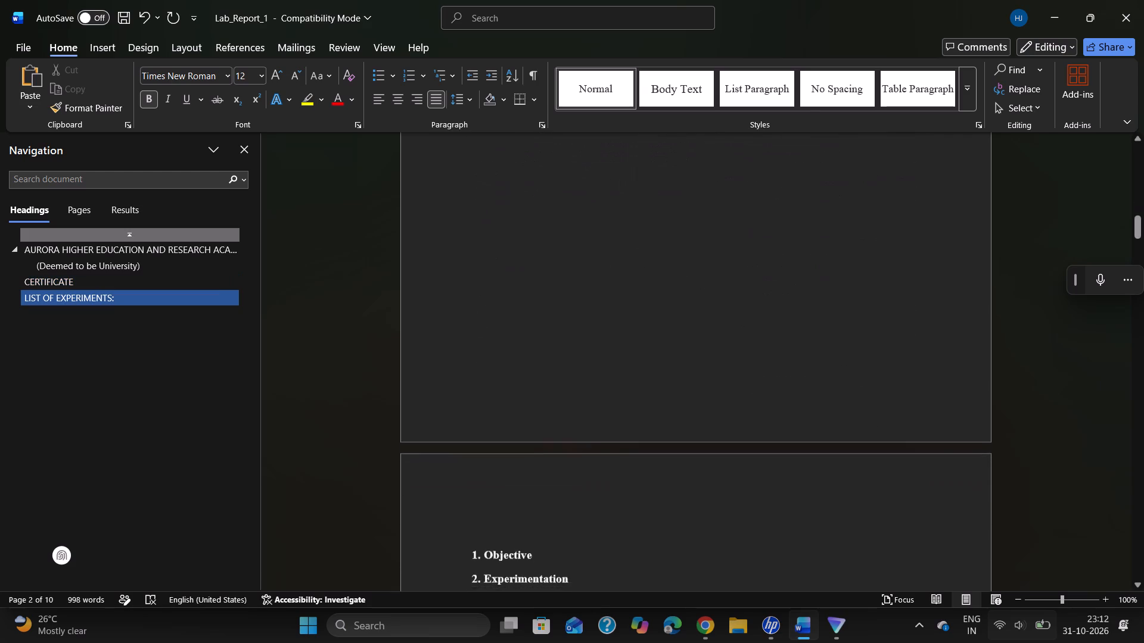
scroll(905, 516, "down", 1)
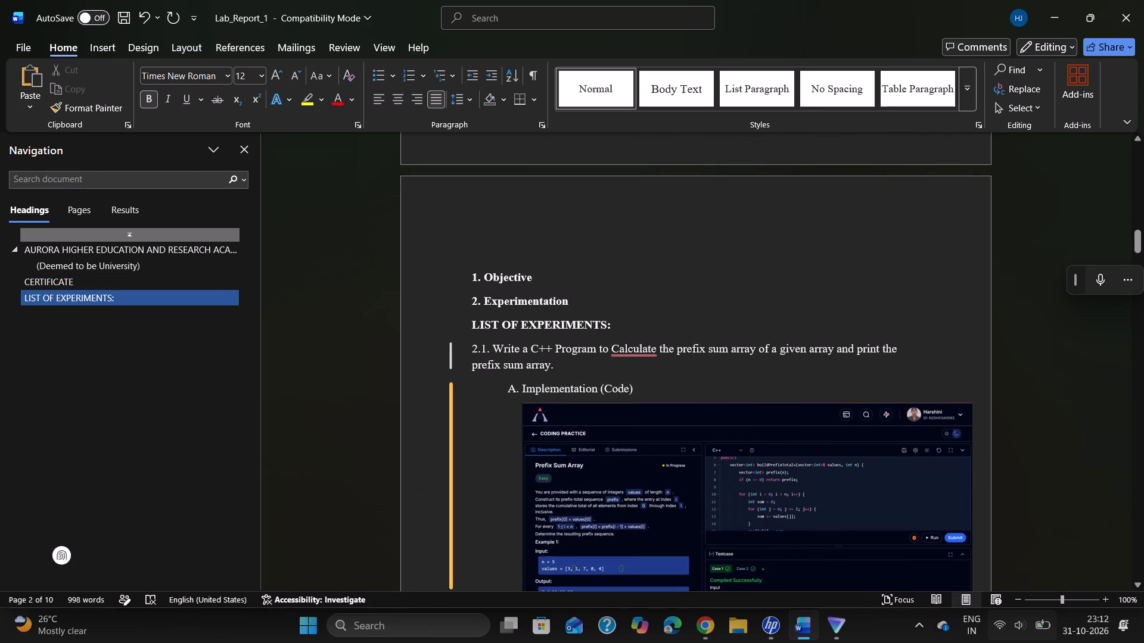
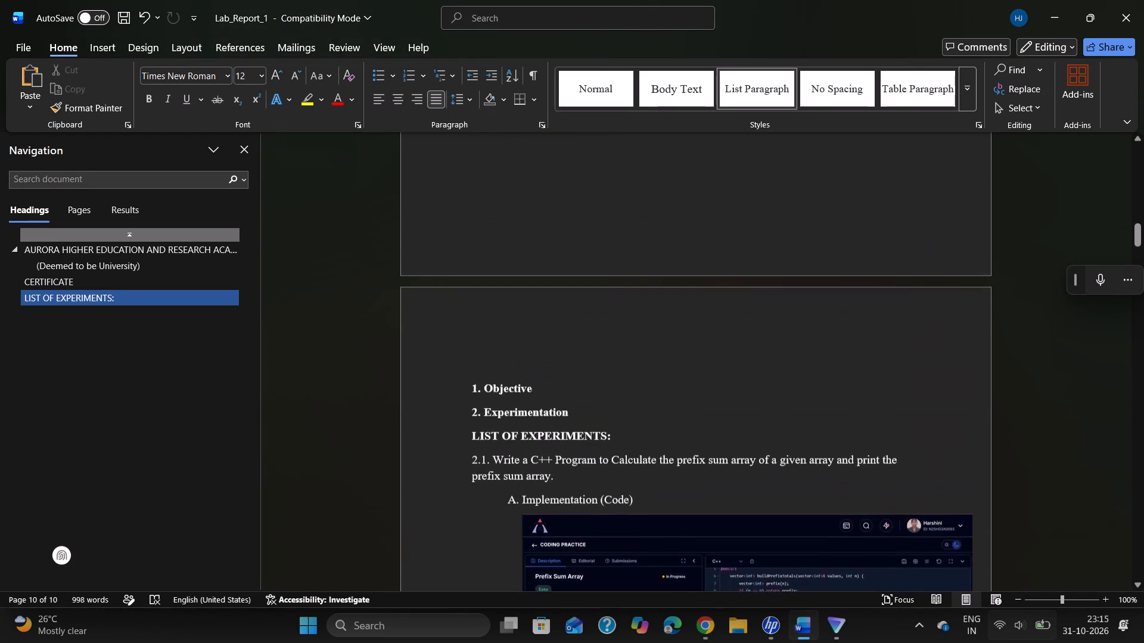
left_click(551, 398)
key("Return")
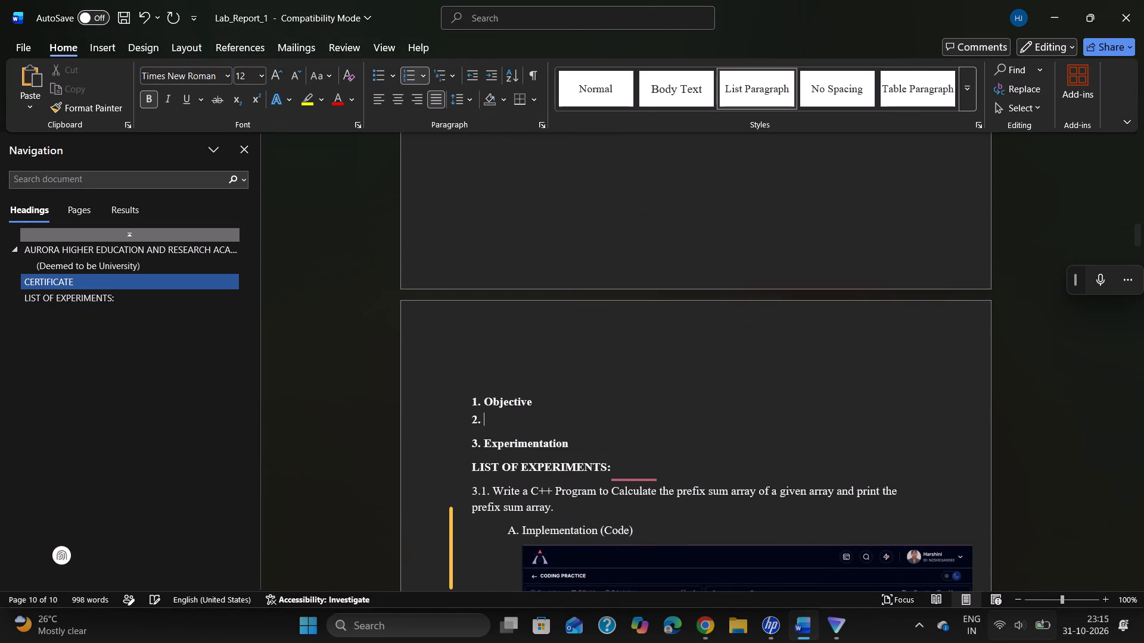
key("BackSpace")
key("ctrl+v")
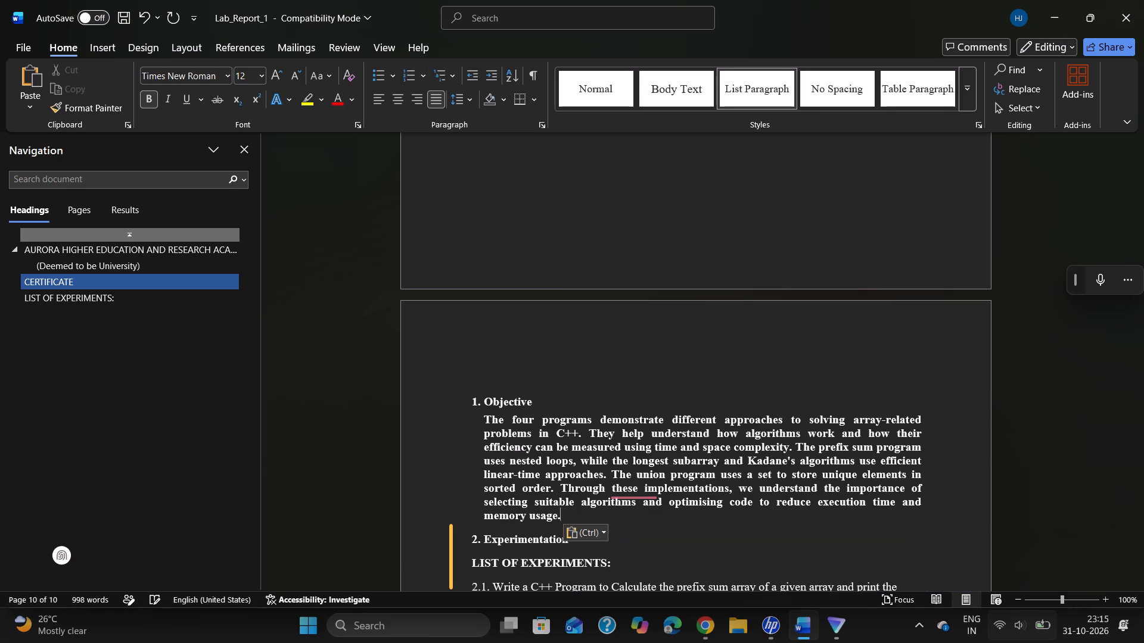
Insert an unnumbered blank line below the "Objective" heading and remove the bold formatting from the pasted paragraph.
left_click(556, 408)
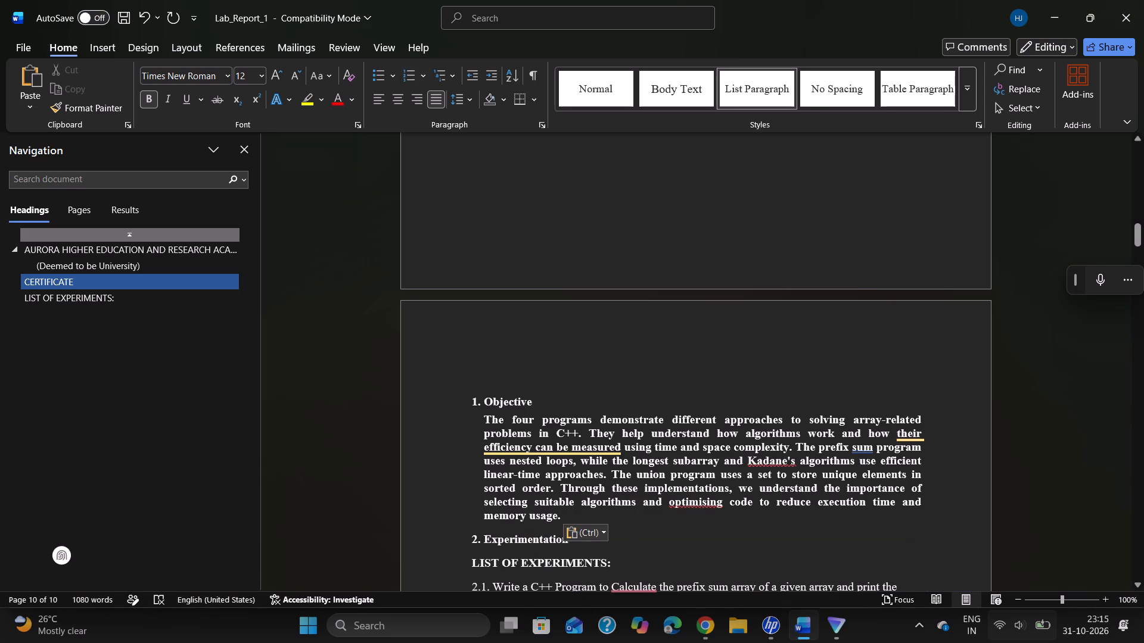
left_click(561, 403)
key("Return")
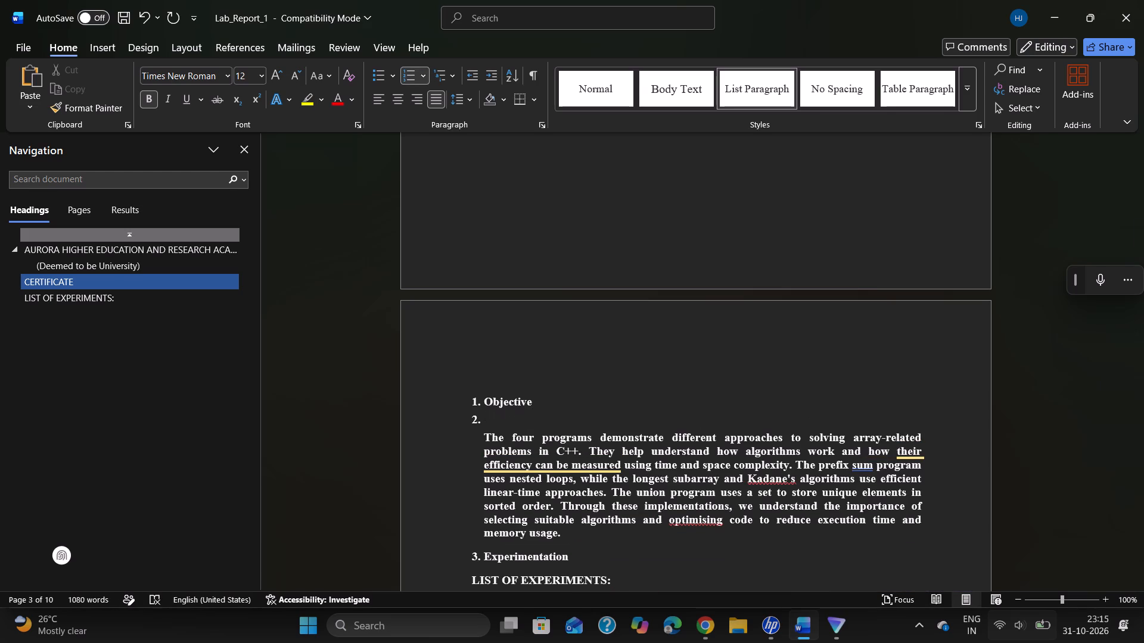
key("BackSpace")
left_click(492, 428)
left_click_drag(492, 428, 565, 535)
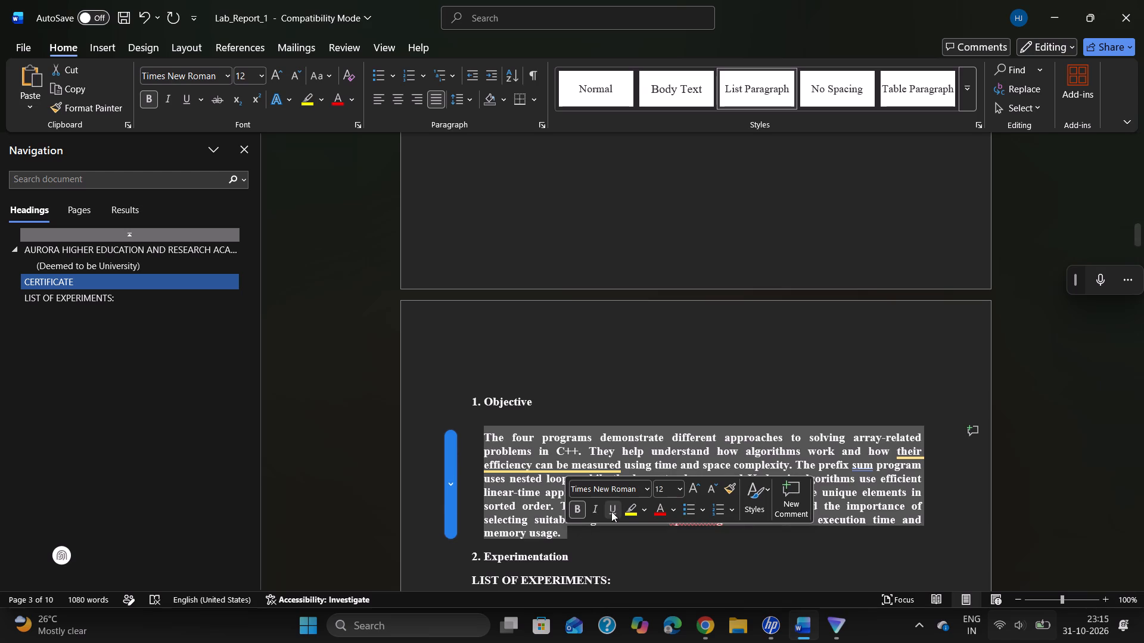
left_click(574, 511)
left_click(533, 492)
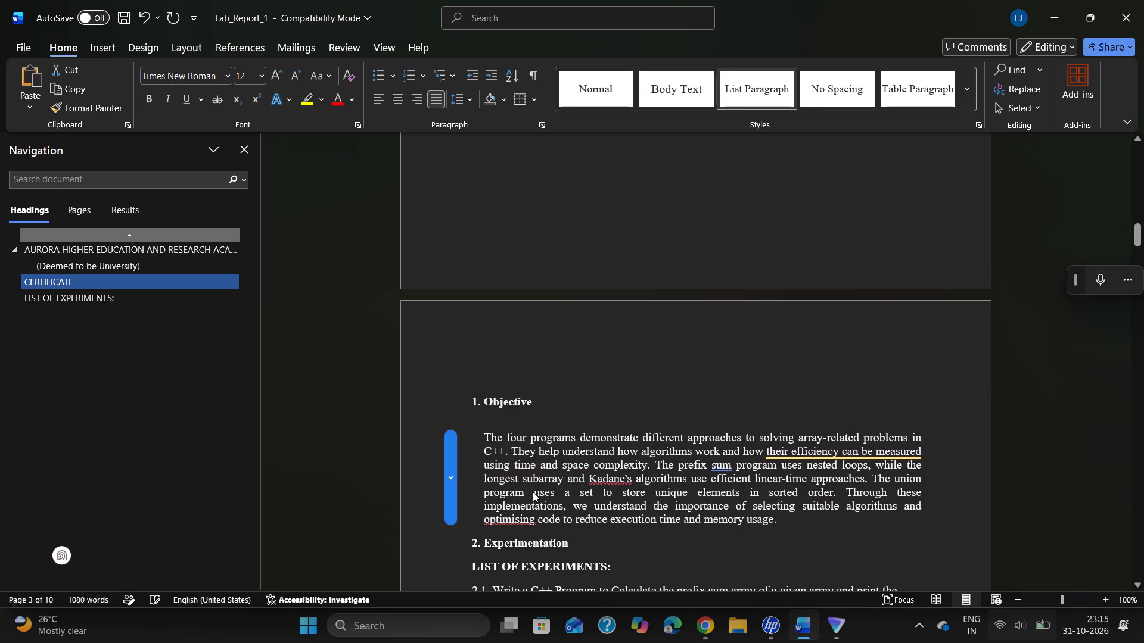
Enter the date 31-10-2026 after the "Date:" label on the certificate page.
scroll(599, 468, "down", 1)
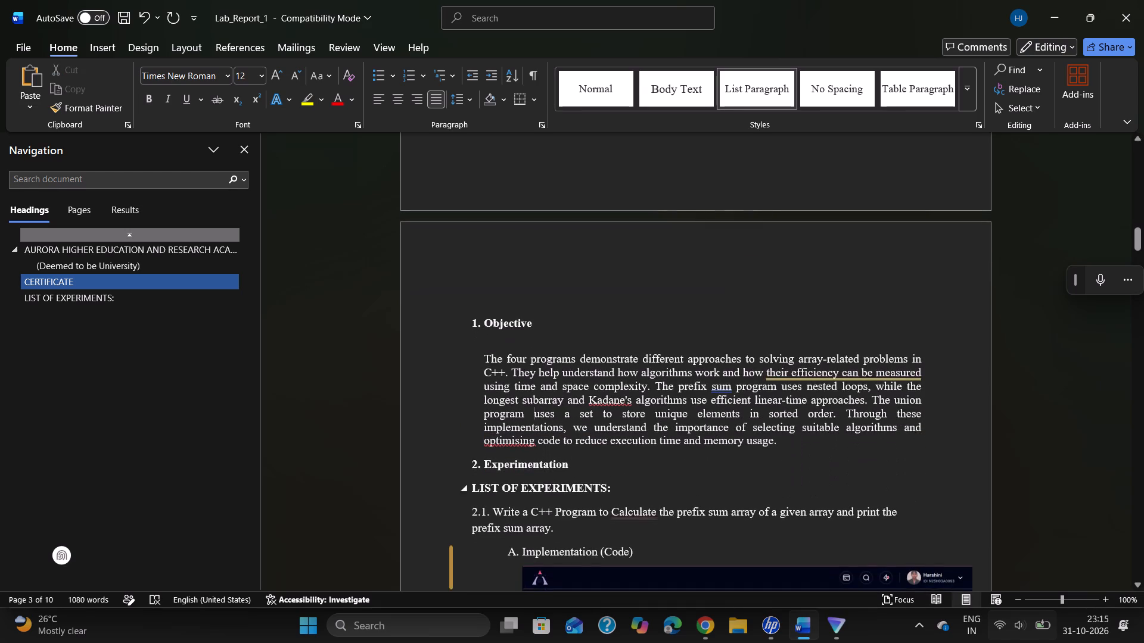
scroll(643, 472, "up", 6)
scroll(643, 472, "down", 8)
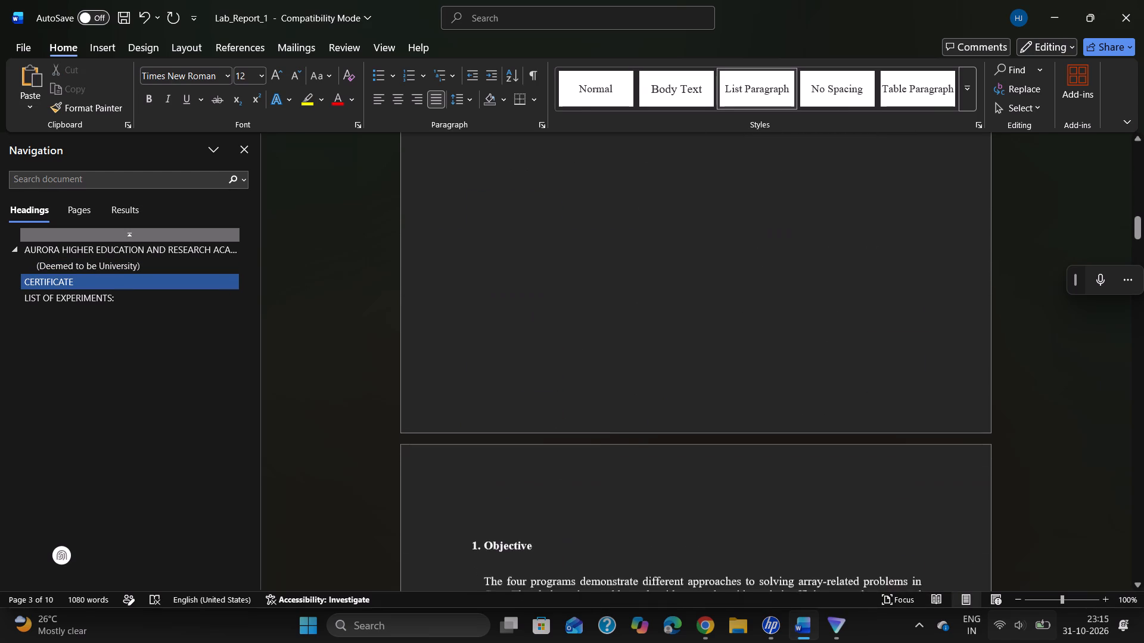
scroll(541, 380, "up", 2)
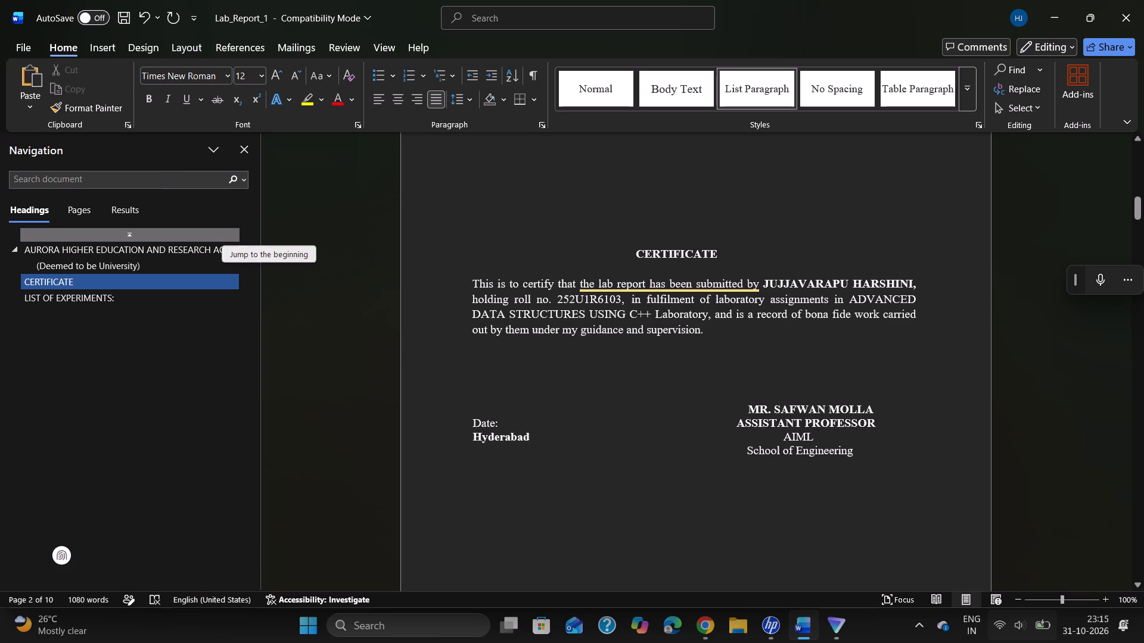
left_click(526, 420)
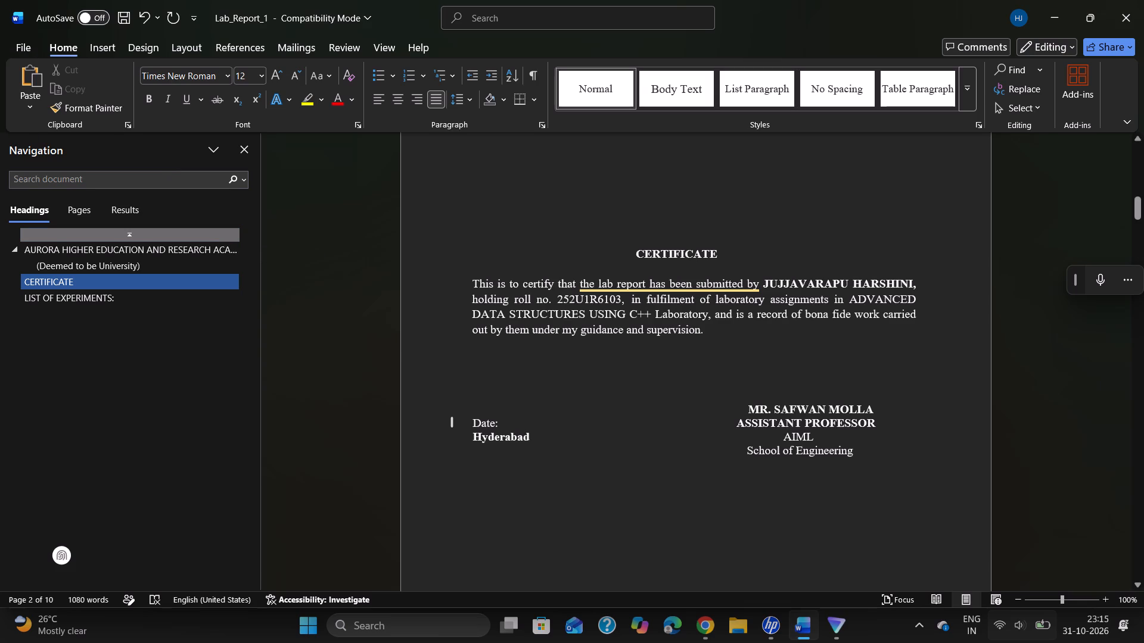
type("31-102")
key("BackSpace")
key("0")
key("BackSpace")
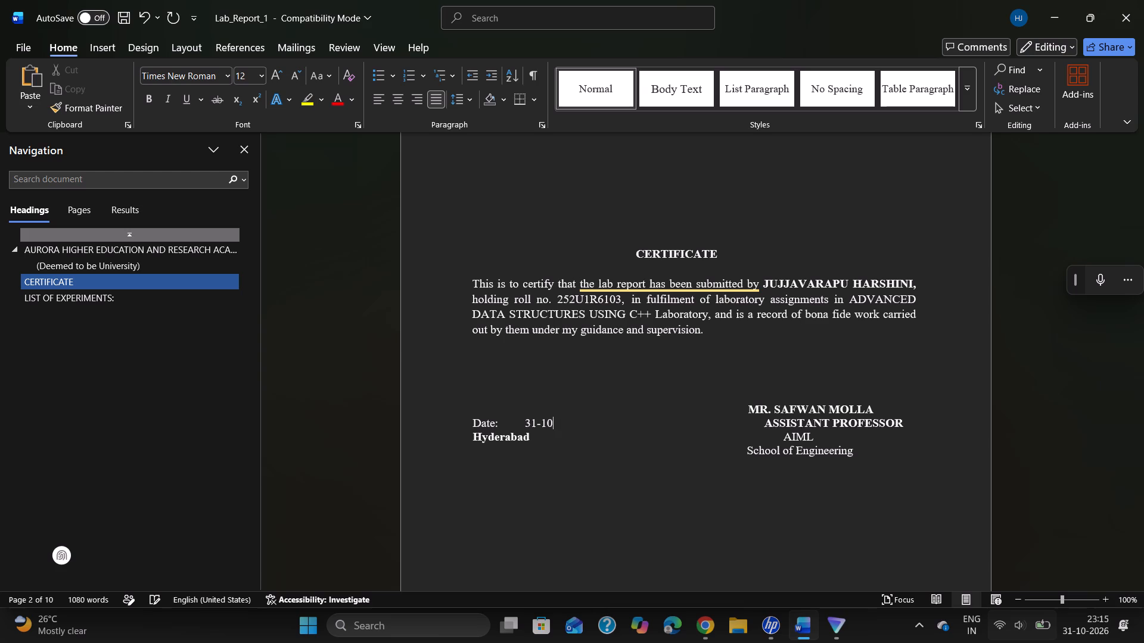
type("-202")
key("6")
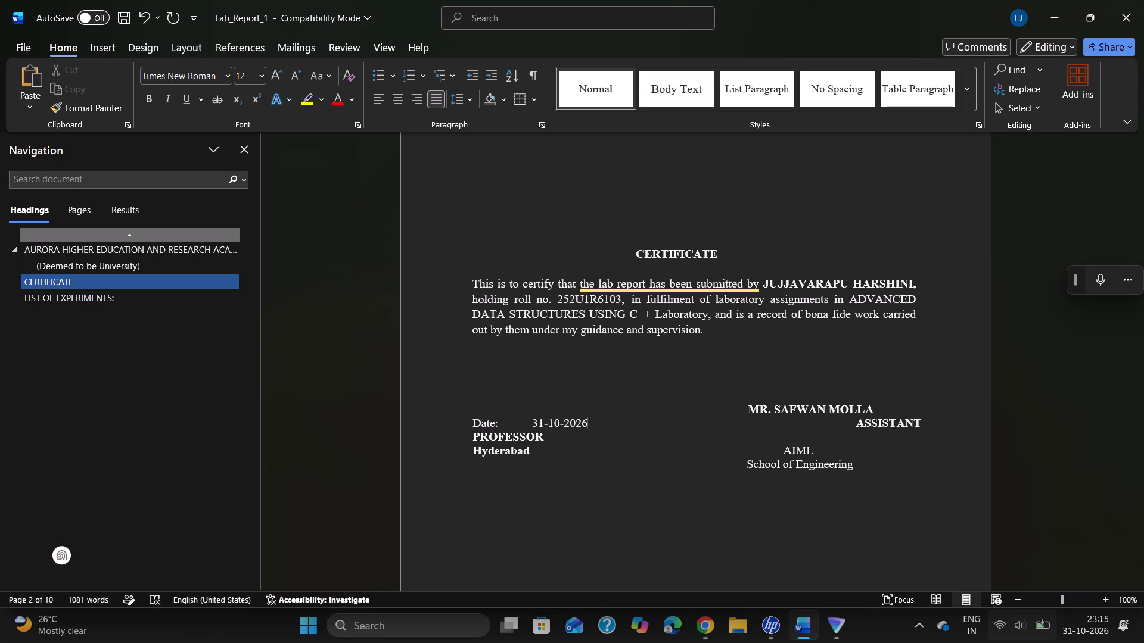
Delete the spaces and the "Date:" label before 31-10-2026 so the date starts at the line's beginning, above "Hyderabad".
left_click(530, 421)
key("BackSpace")
key("BackSpace")
key("BackSpace")
key("BackSpace")
key("BackSpace")
key("BackSpace")
key("BackSpace")
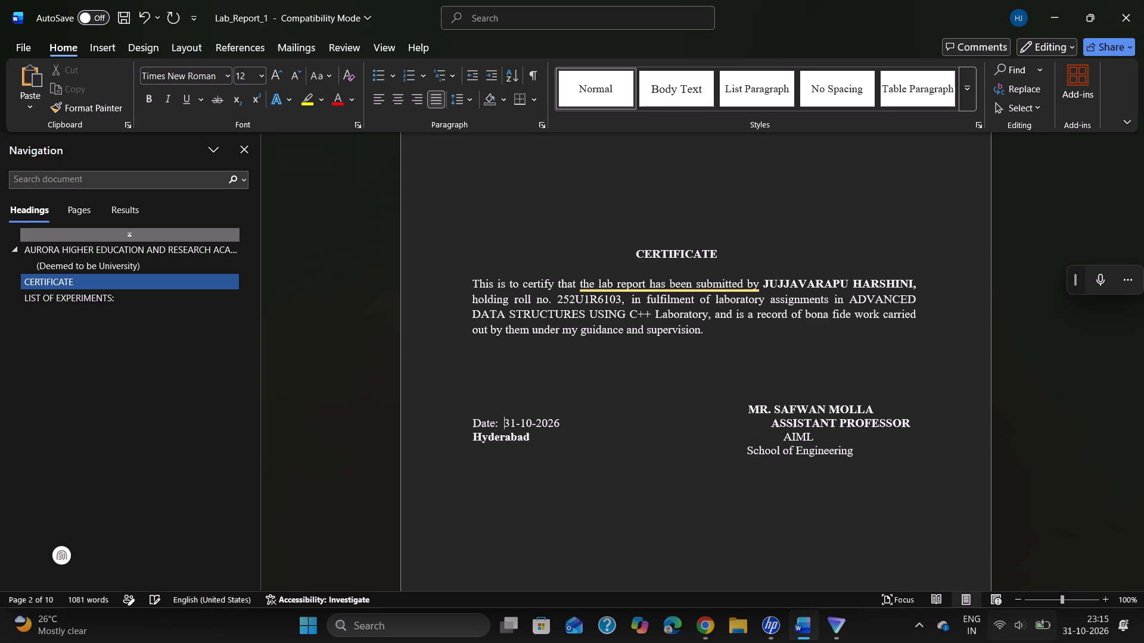
key("BackSpace")
key("BackSpace")
key("BackSpace")
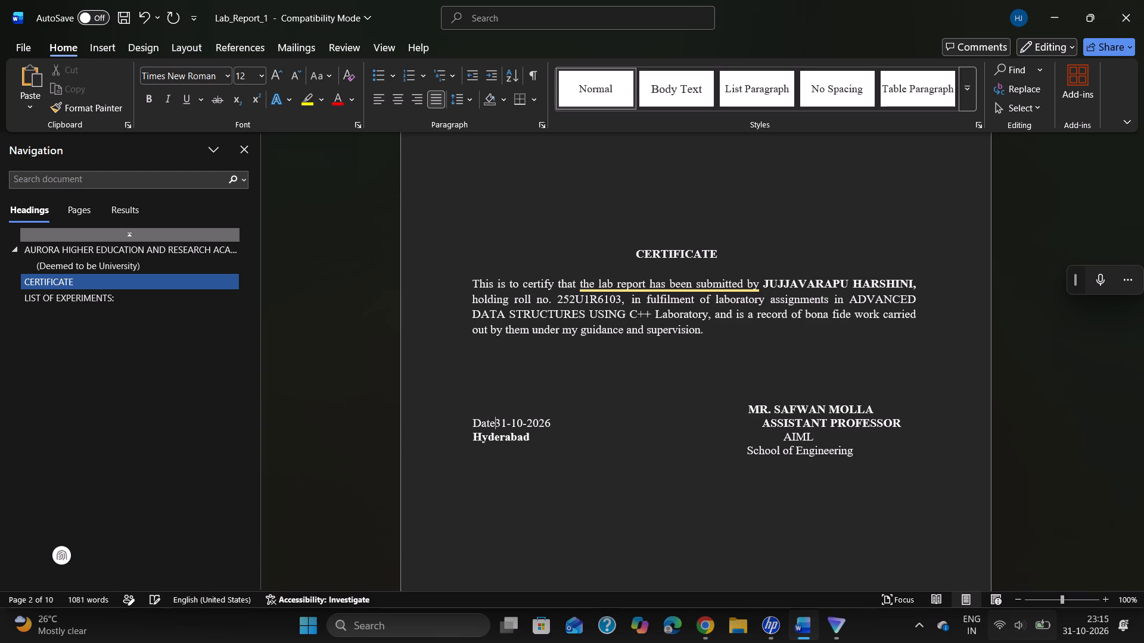
key("BackSpace")
key("BackSpace")
key("BackSpace")
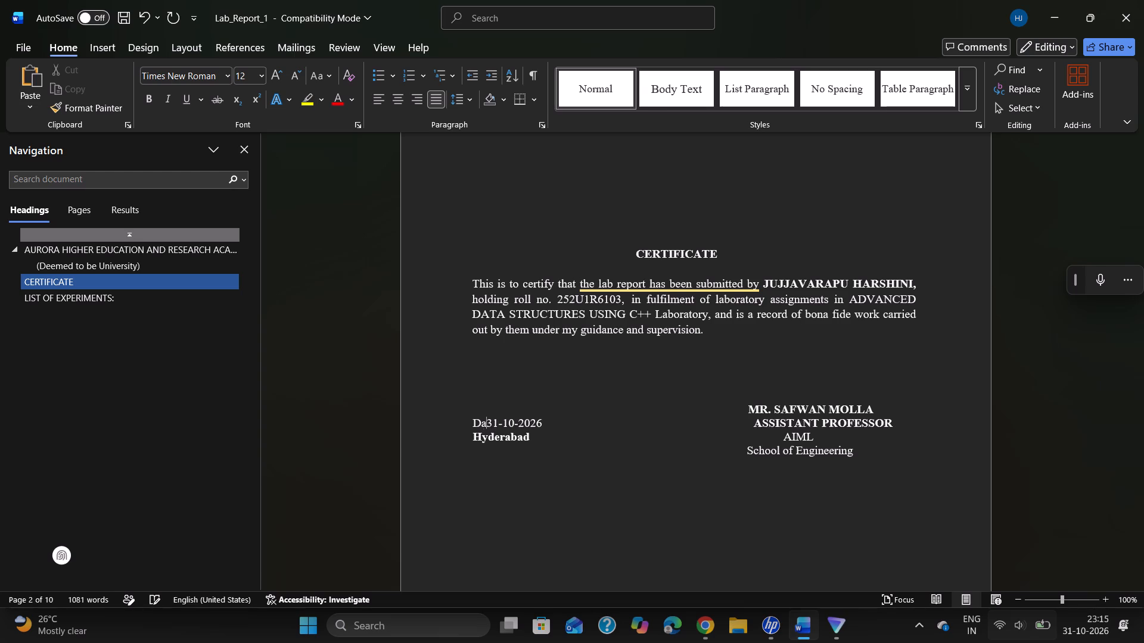
key("BackSpace")
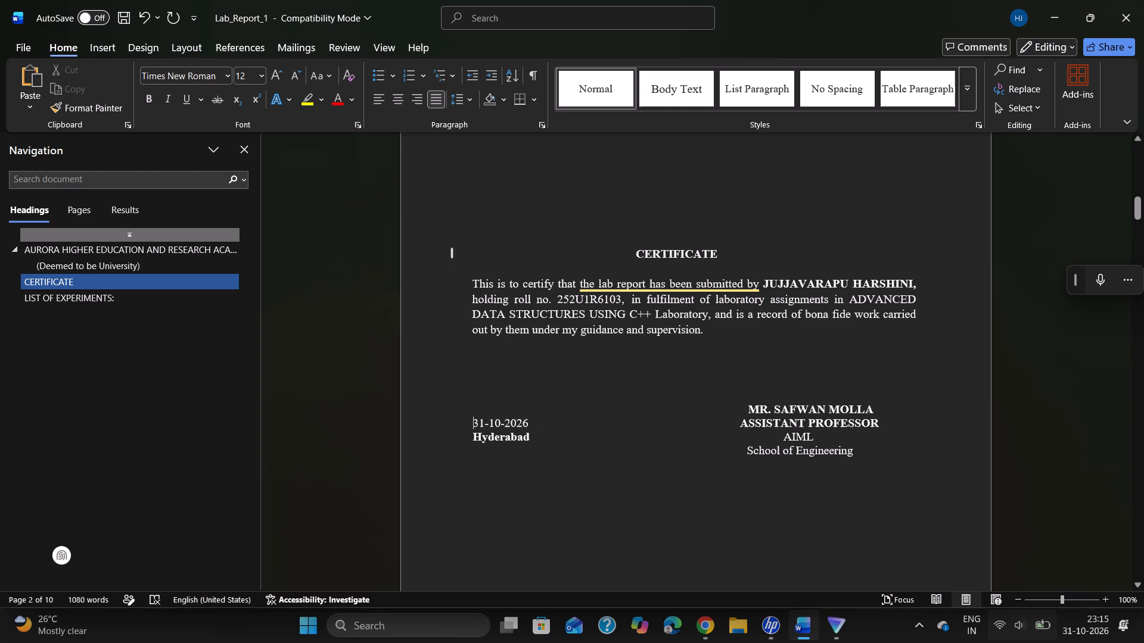
Export the document as a PDF named "C++ AD LAB 1" in the Downloads folder.
left_click(28, 42)
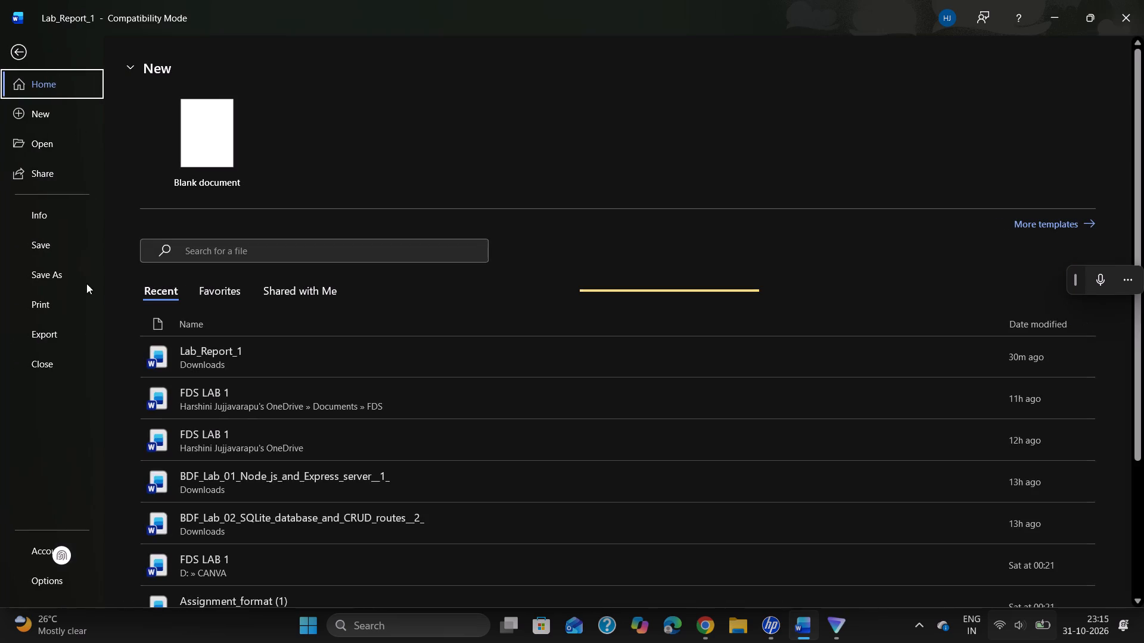
left_click(79, 333)
left_click(439, 189)
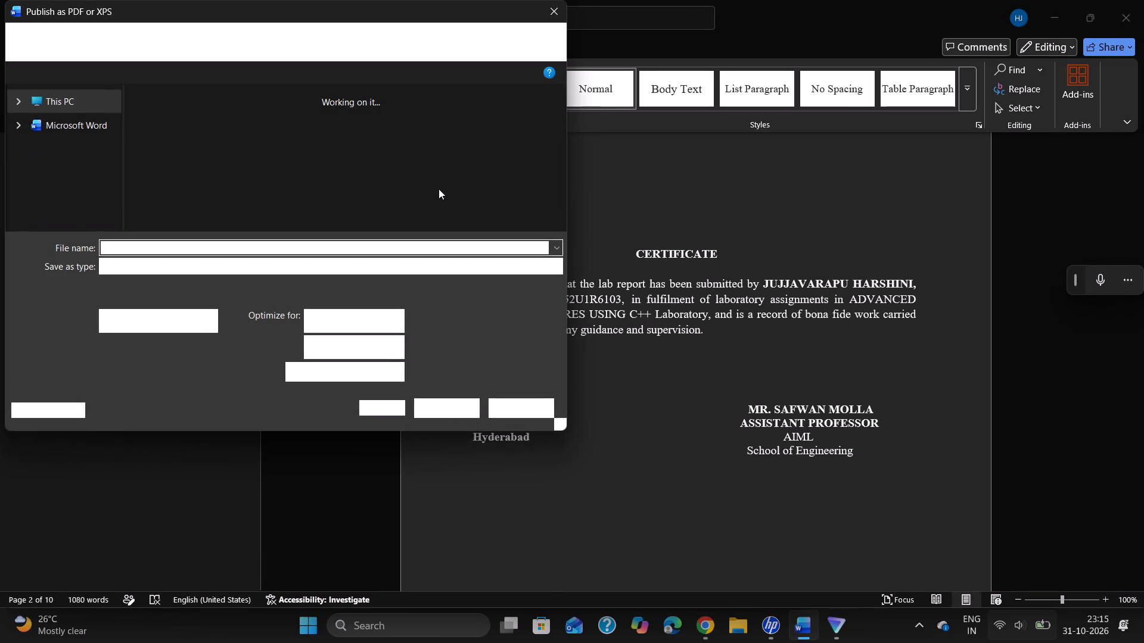
key("BackSpace")
type("C++")
key("space")
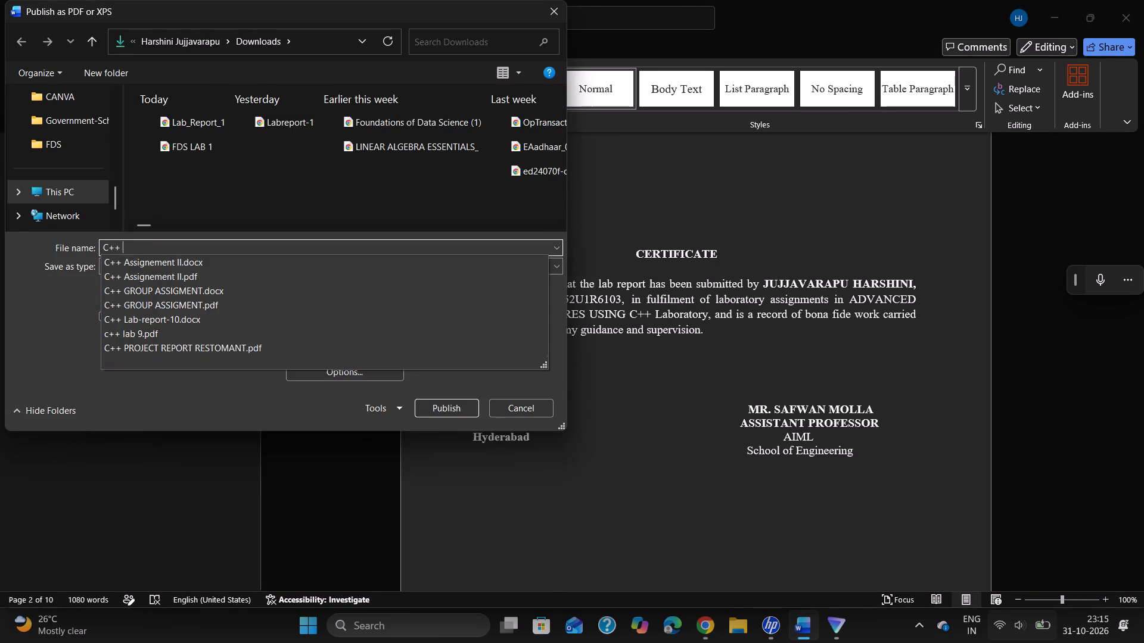
type("AD")
key("space")
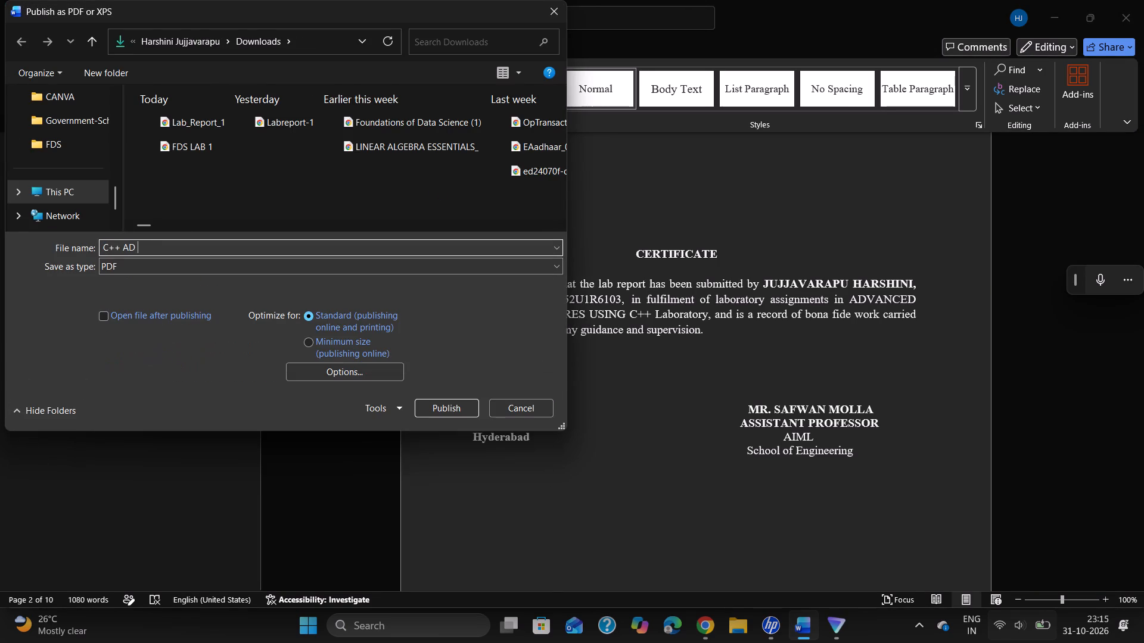
type("LAB 1")
left_click(460, 401)
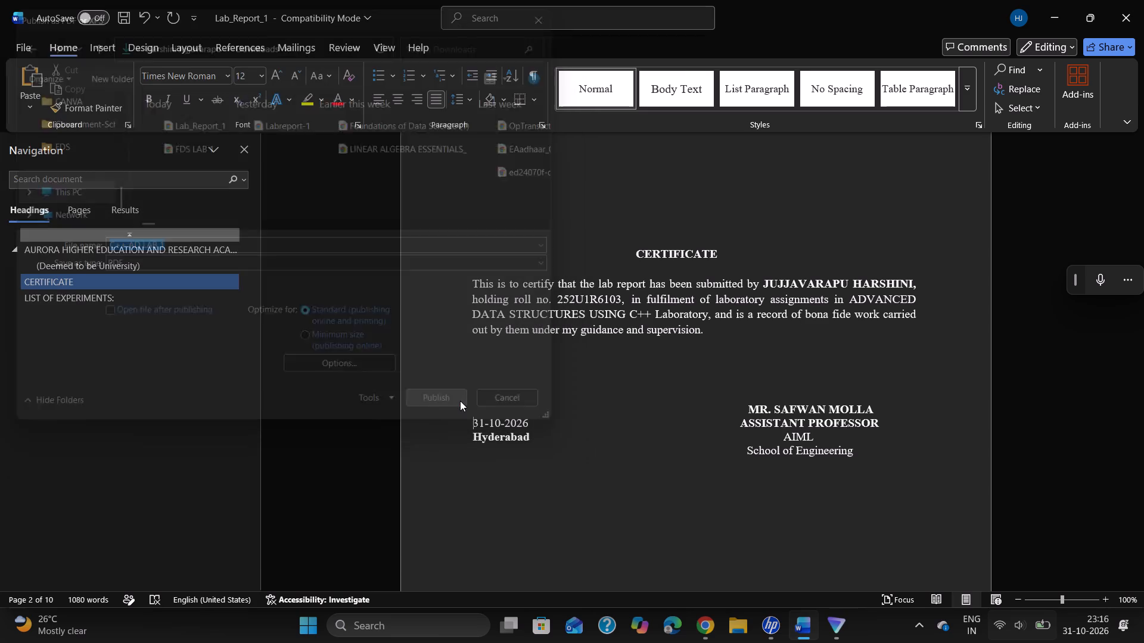
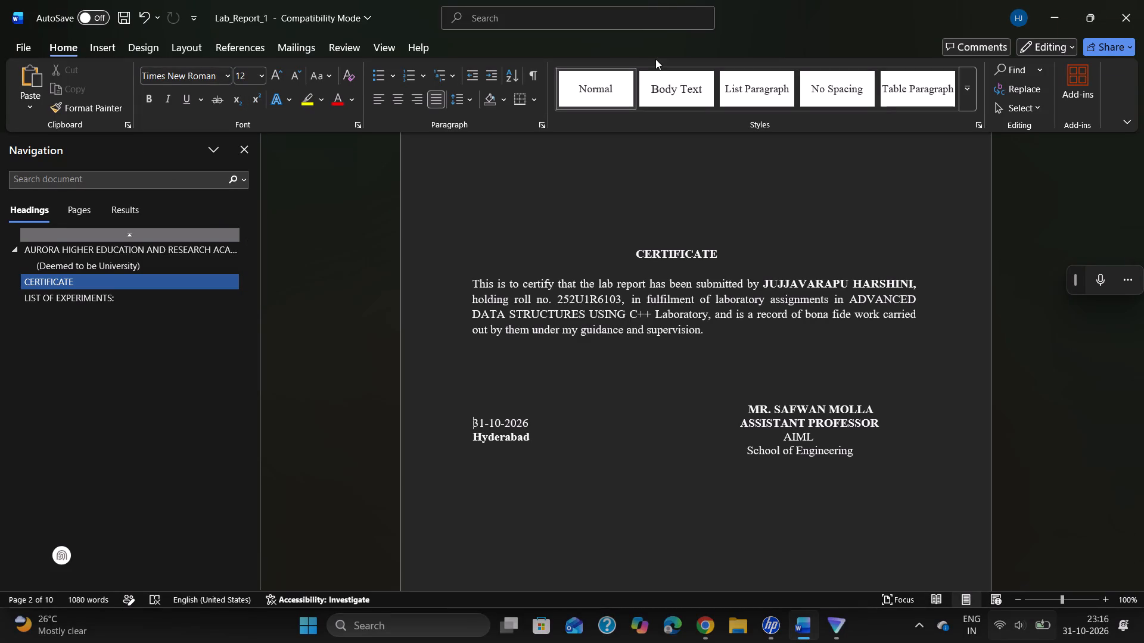
Close the Lab_Report_1 document and save its changes in the Downloads folder.
left_click(1142, 5)
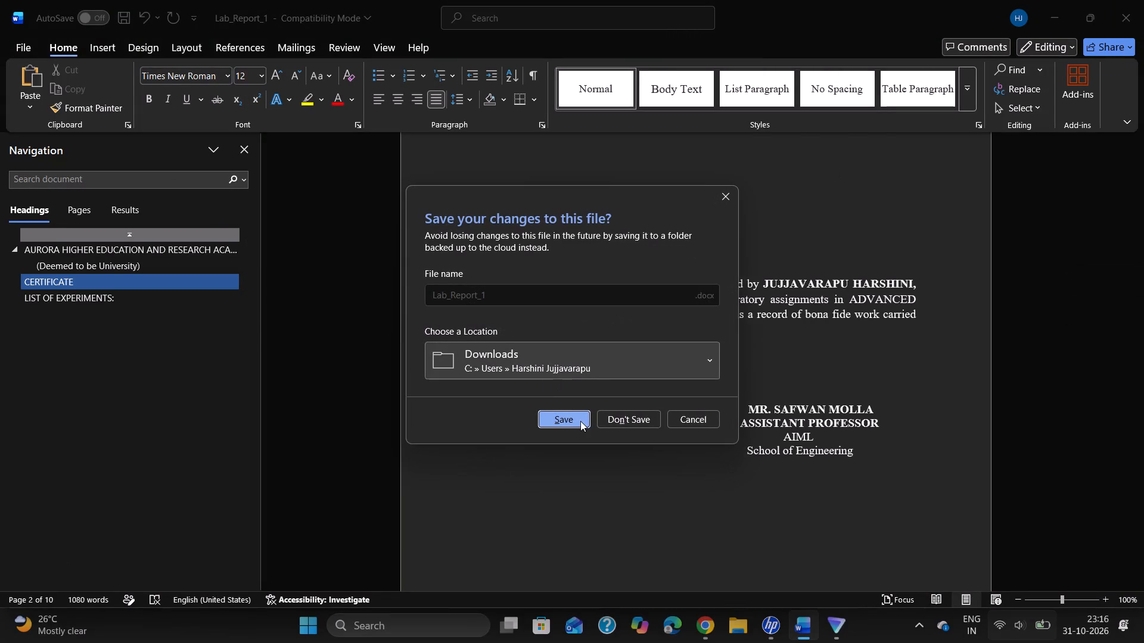
left_click(580, 421)
Switch to the browser, go to the Aurora University assessments page and close the Lab Report 1 details.
left_click(700, 163)
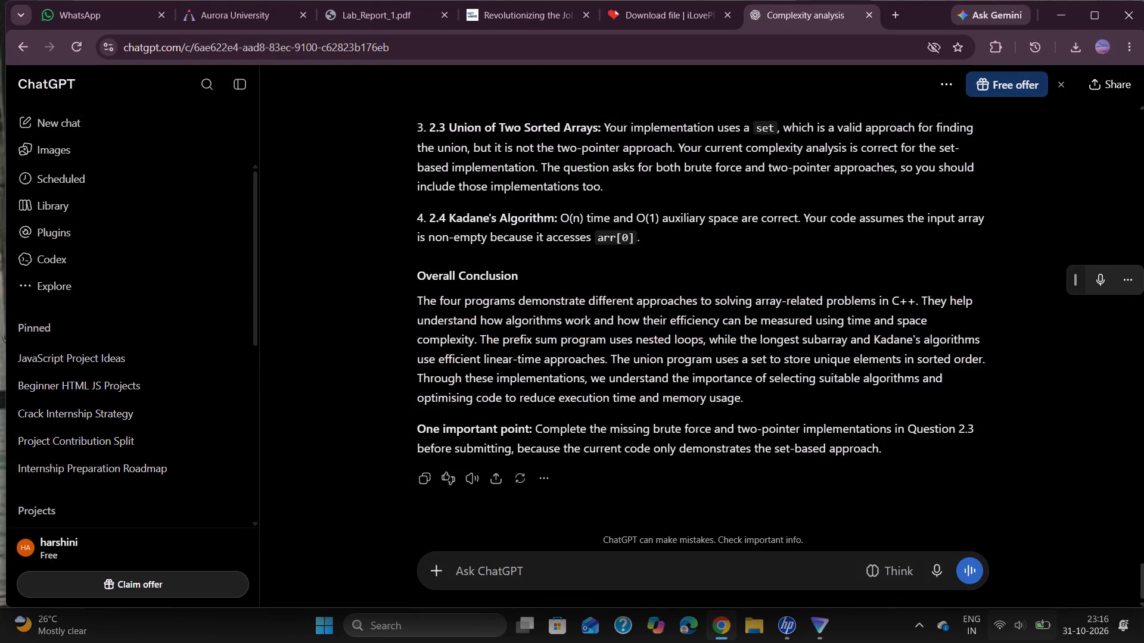
left_click(273, 16)
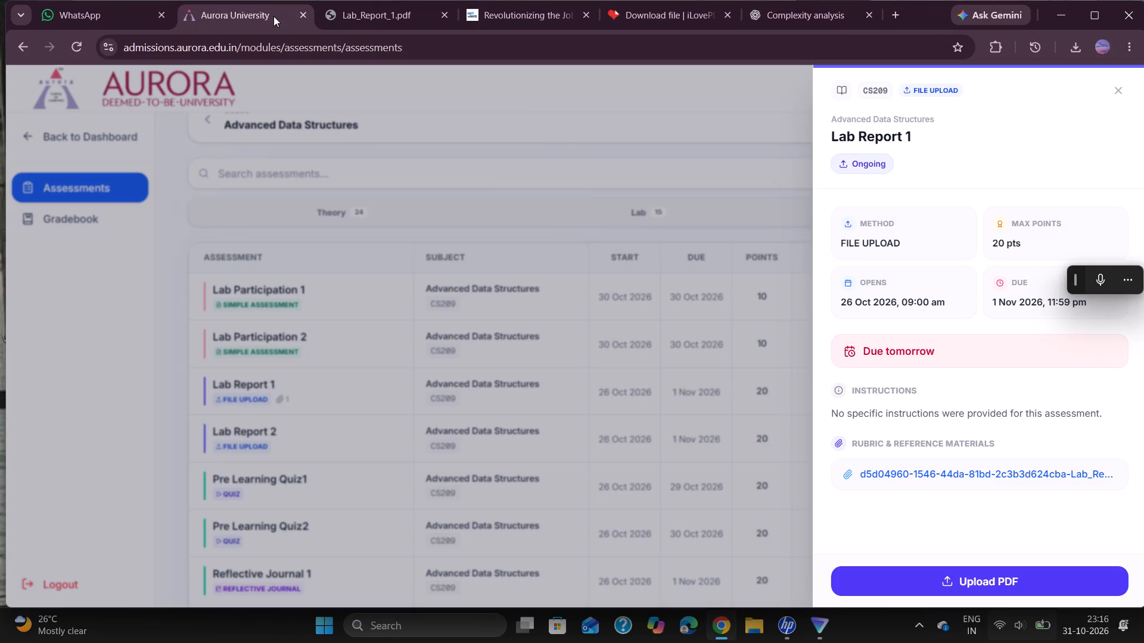
left_click(545, 119)
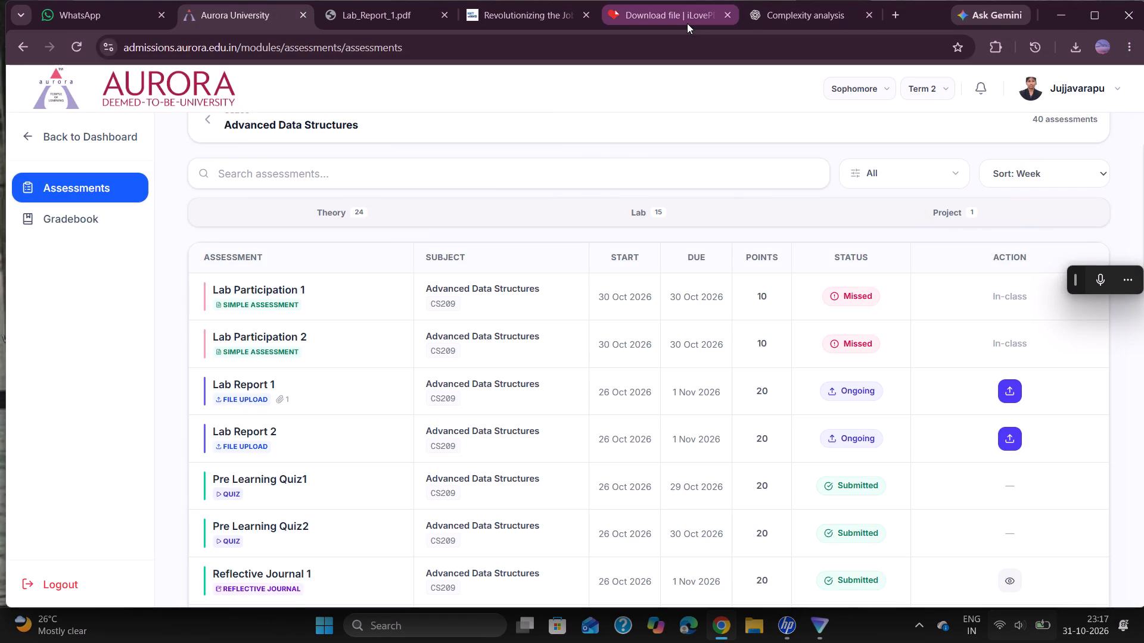
Convert the Lab_Report_1 Word file from Downloads to PDF with iLovePDF and download the result.
left_click(687, 23)
left_click(419, 207)
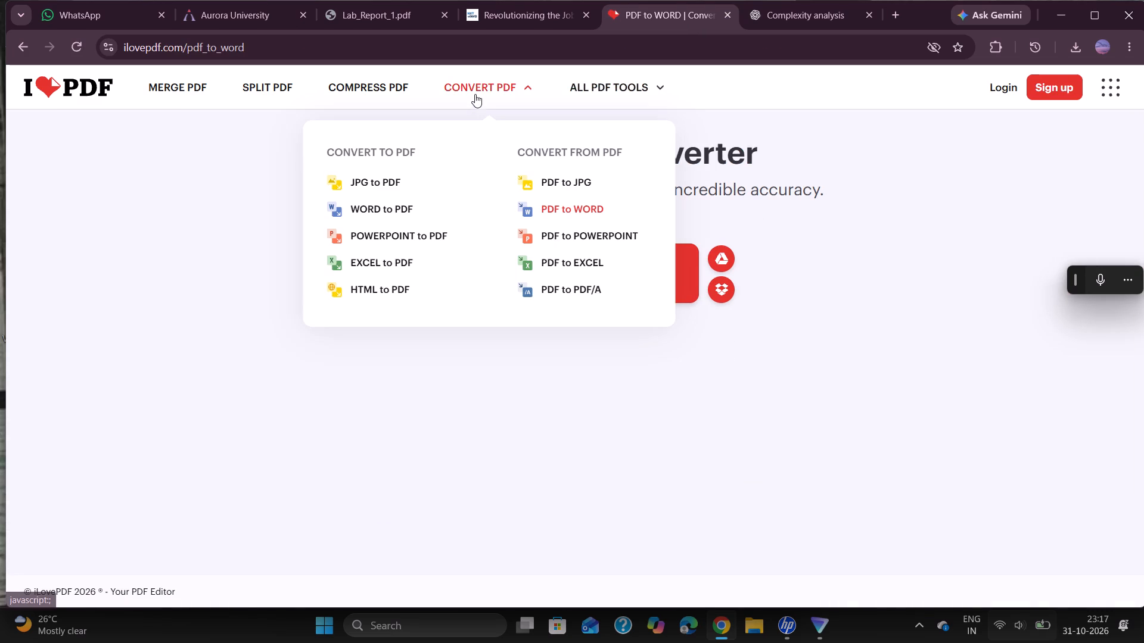
left_click(387, 208)
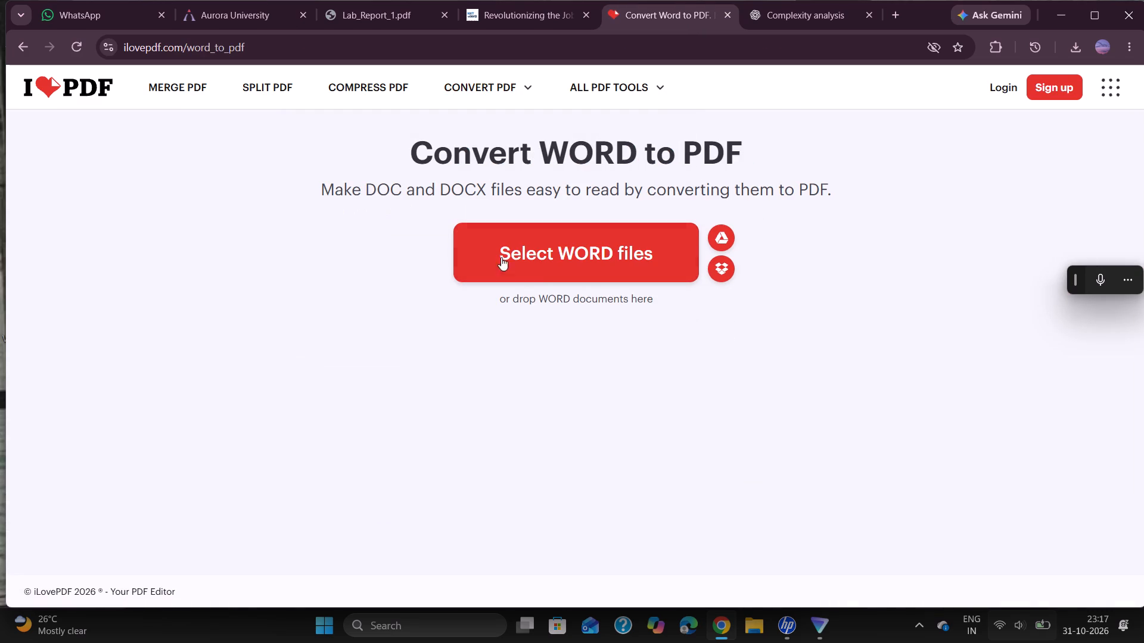
left_click(539, 274)
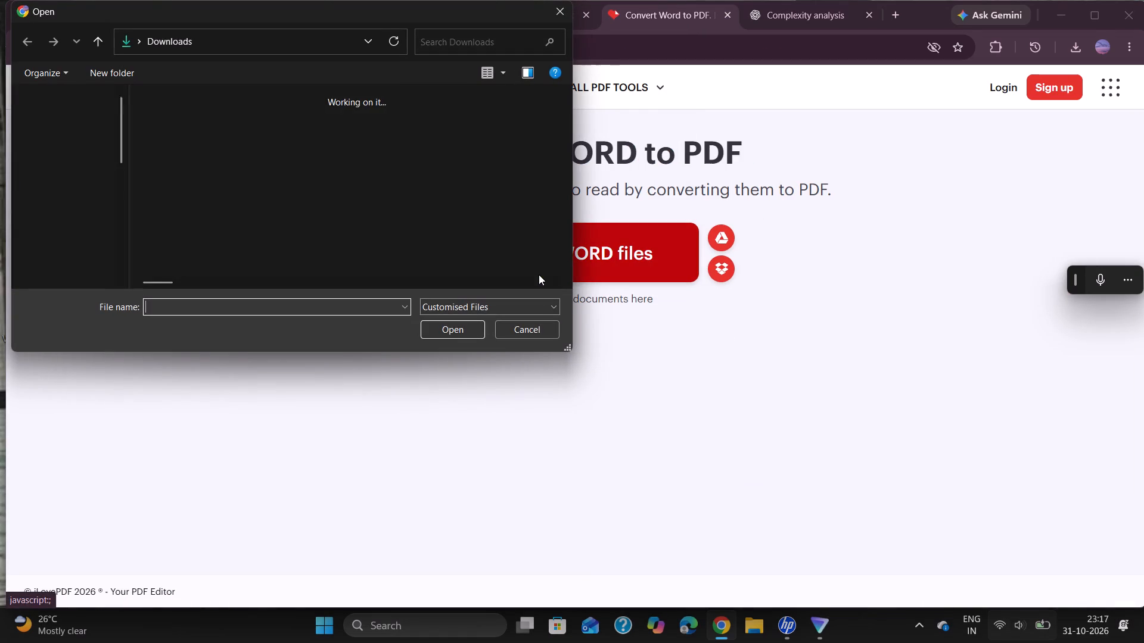
left_click(199, 118)
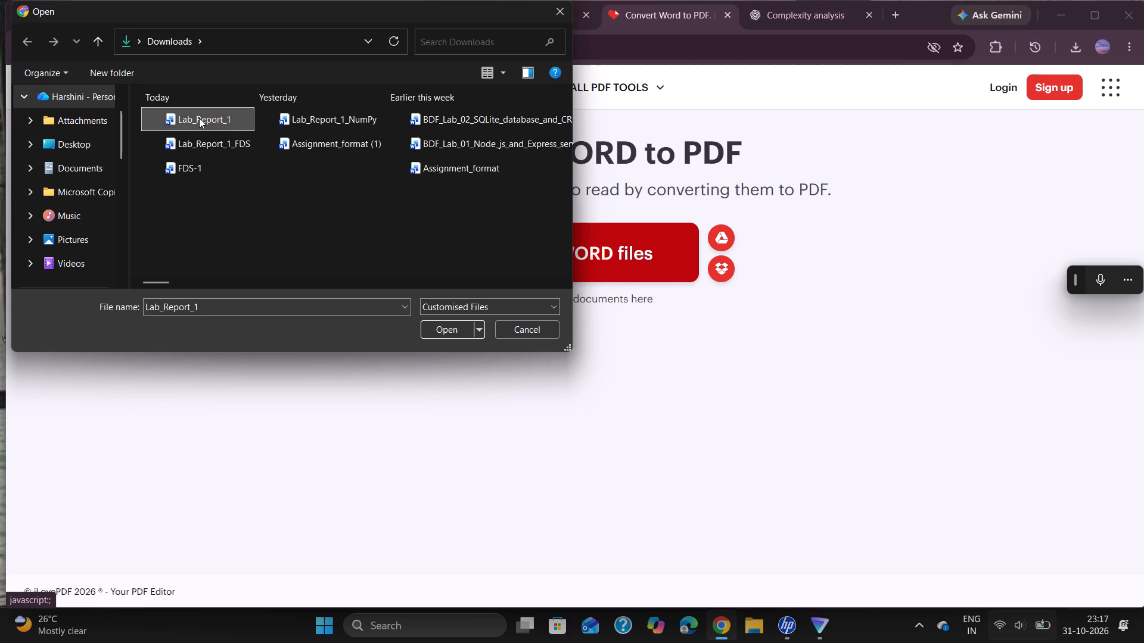
left_click(432, 326)
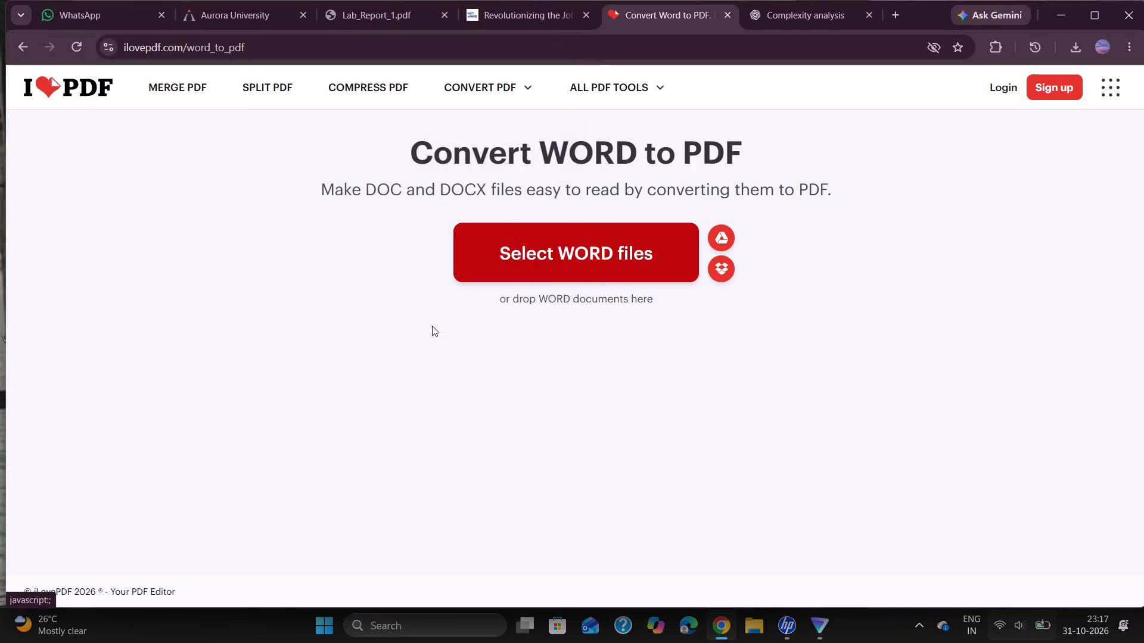
left_click(868, 547)
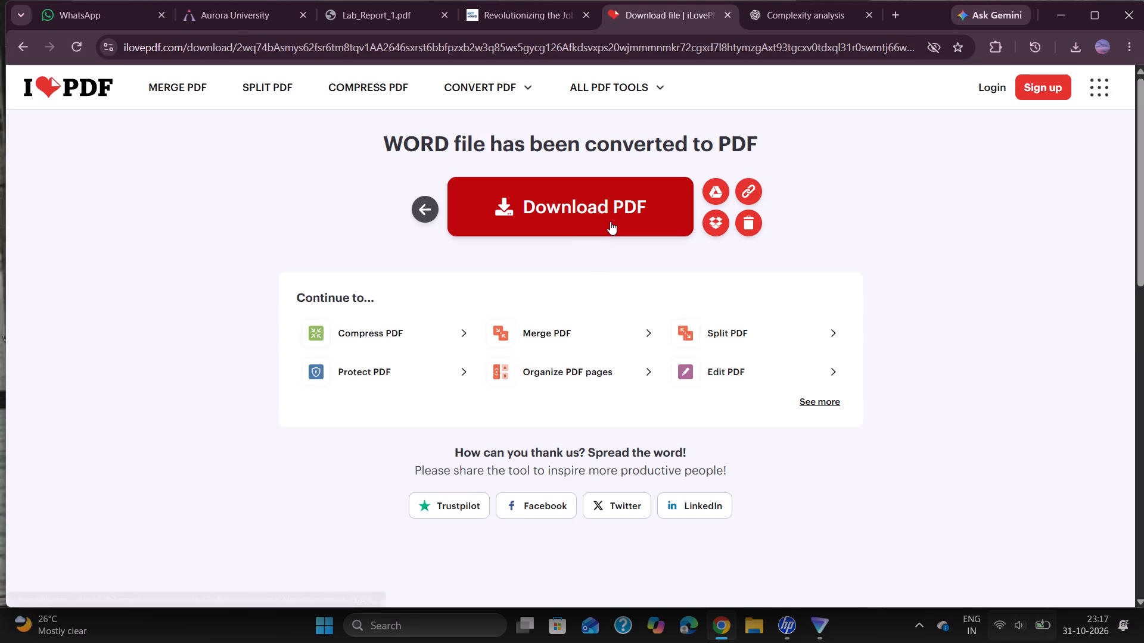
left_click(610, 221)
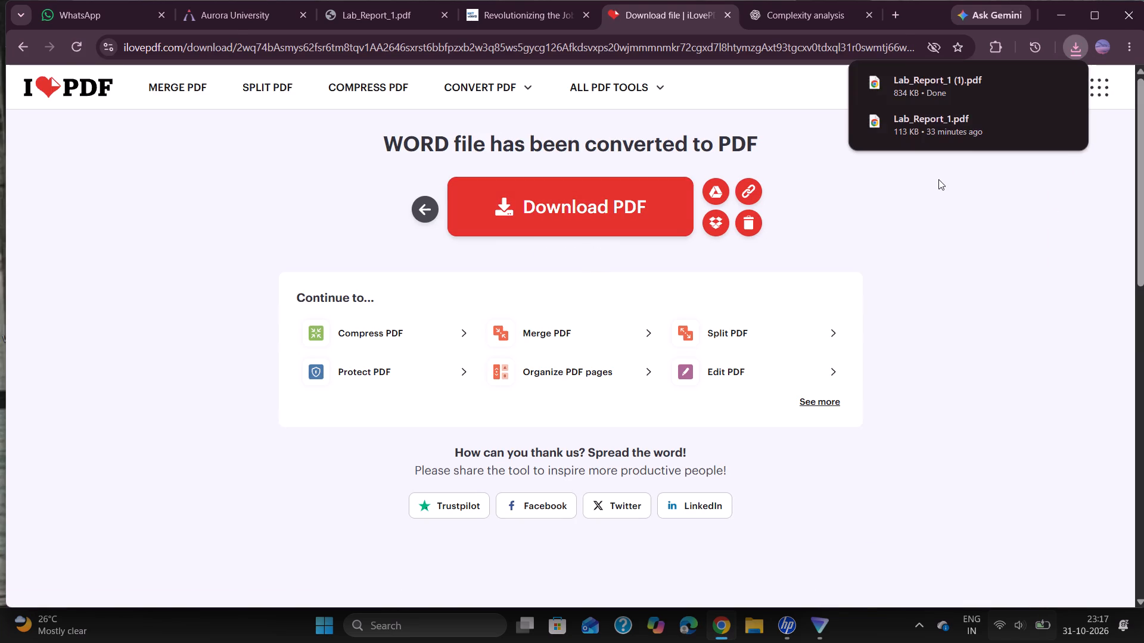
Open the downloaded Lab_Report_1 (1).pdf to view it.
left_click(1058, 84)
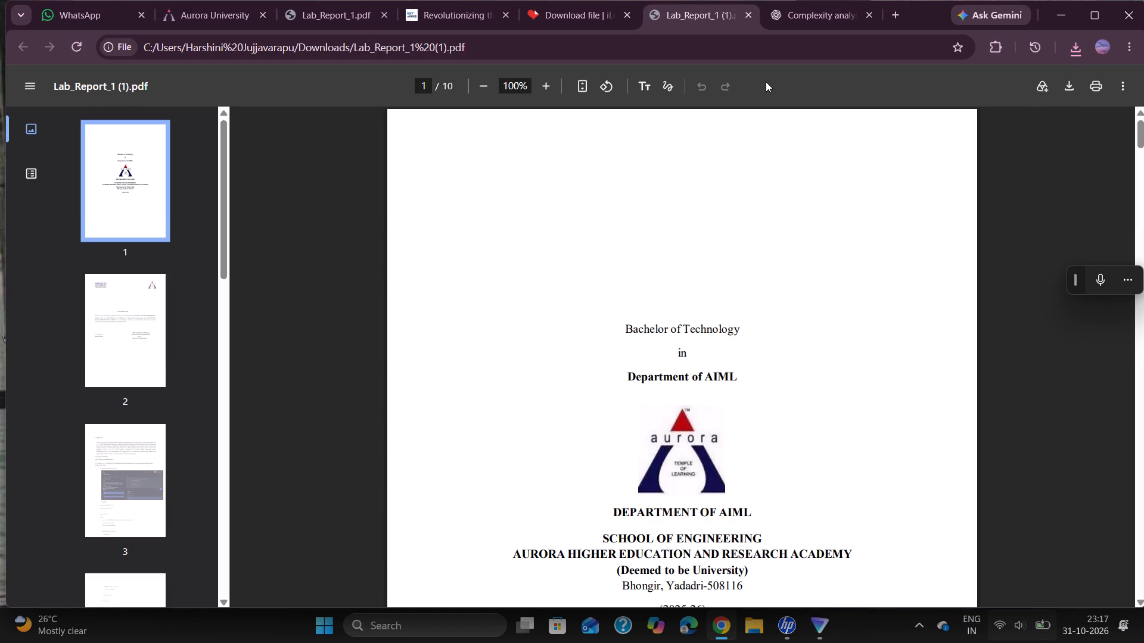
left_click(1071, 45)
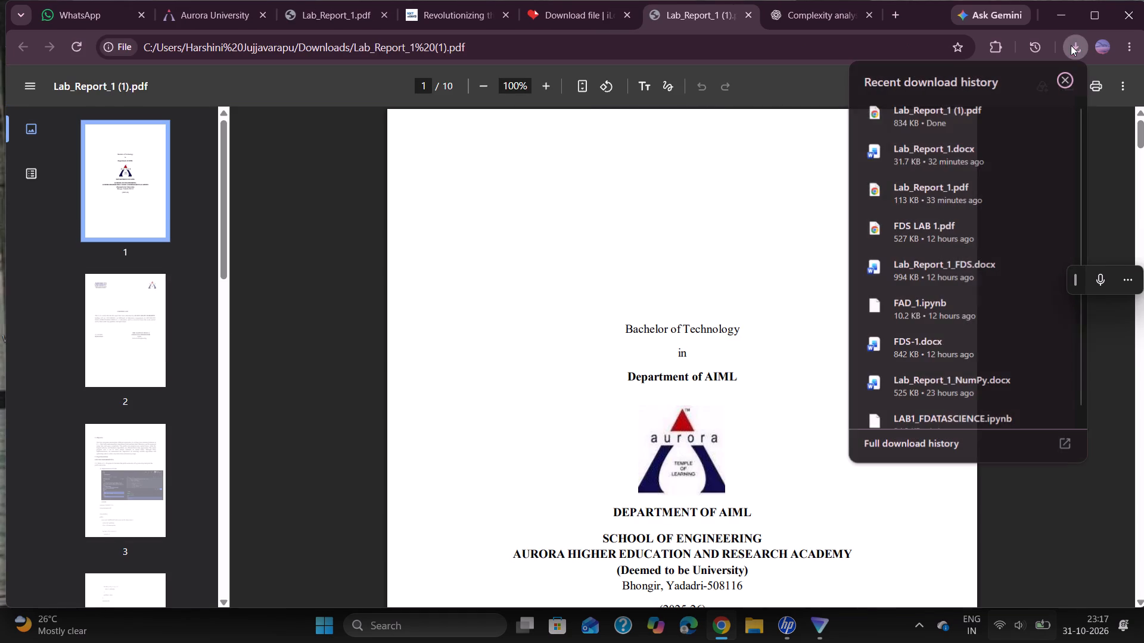
double_click(969, 113)
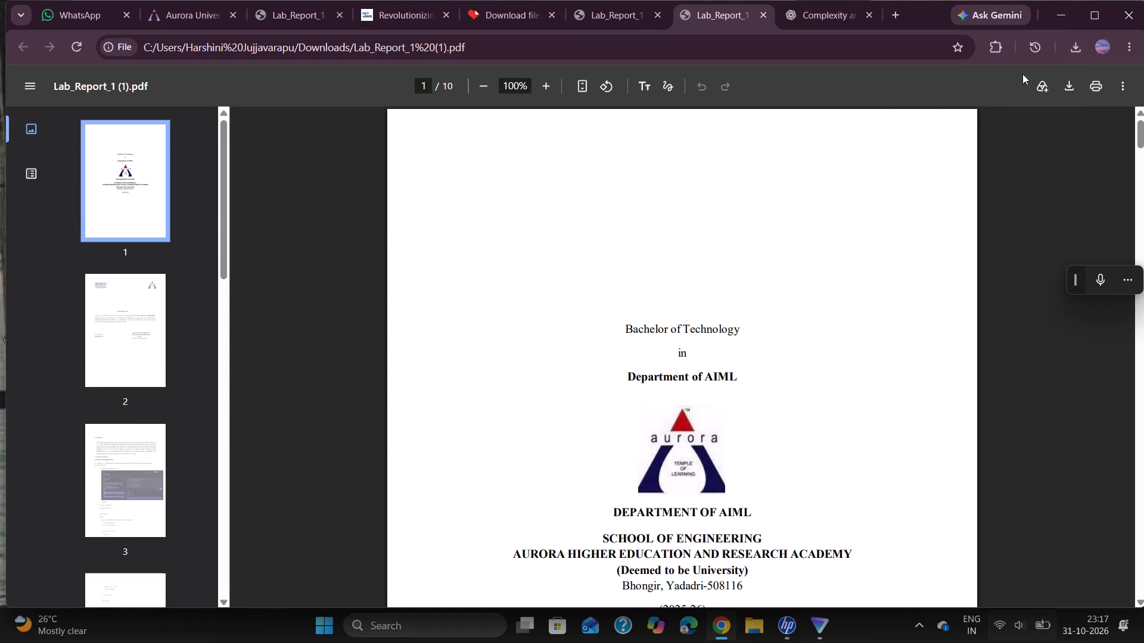
Rename Lab_Report_1 (1).pdf in the Downloads folder as C++ AD LAB 1, accept the suggested "(2)" suffix, and close the folder window.
left_click(1080, 55)
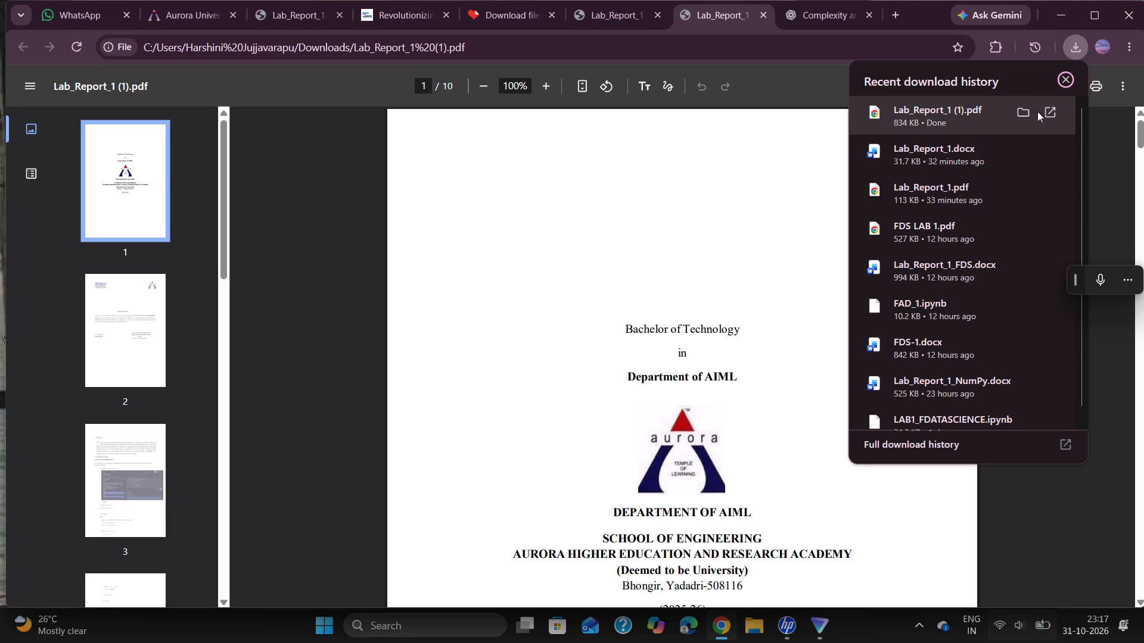
left_click(1018, 112)
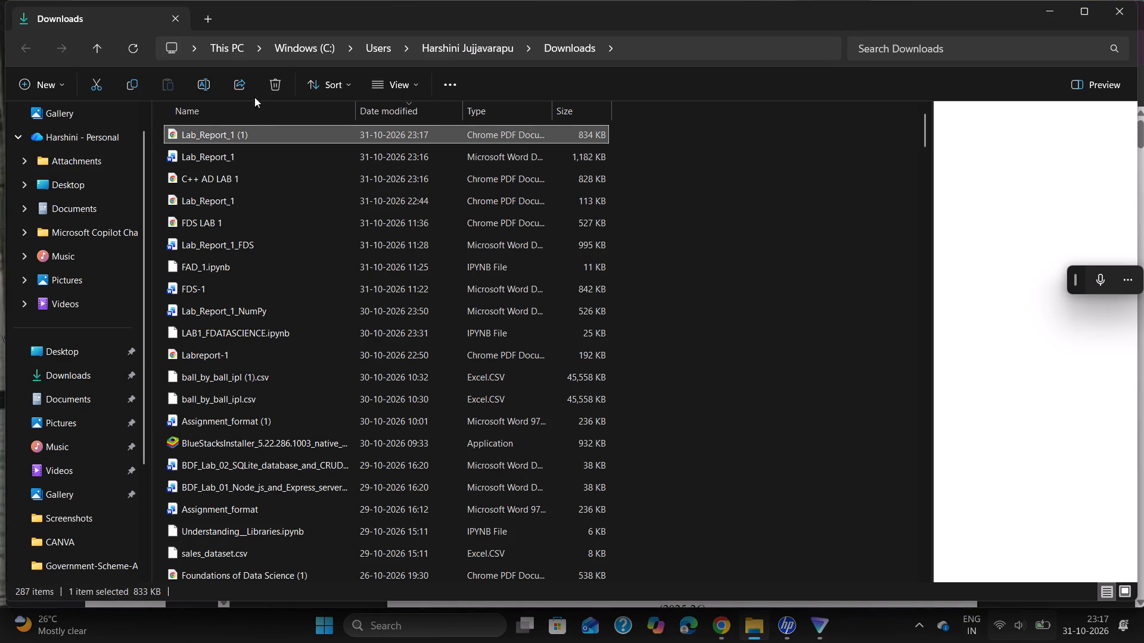
left_click(203, 87)
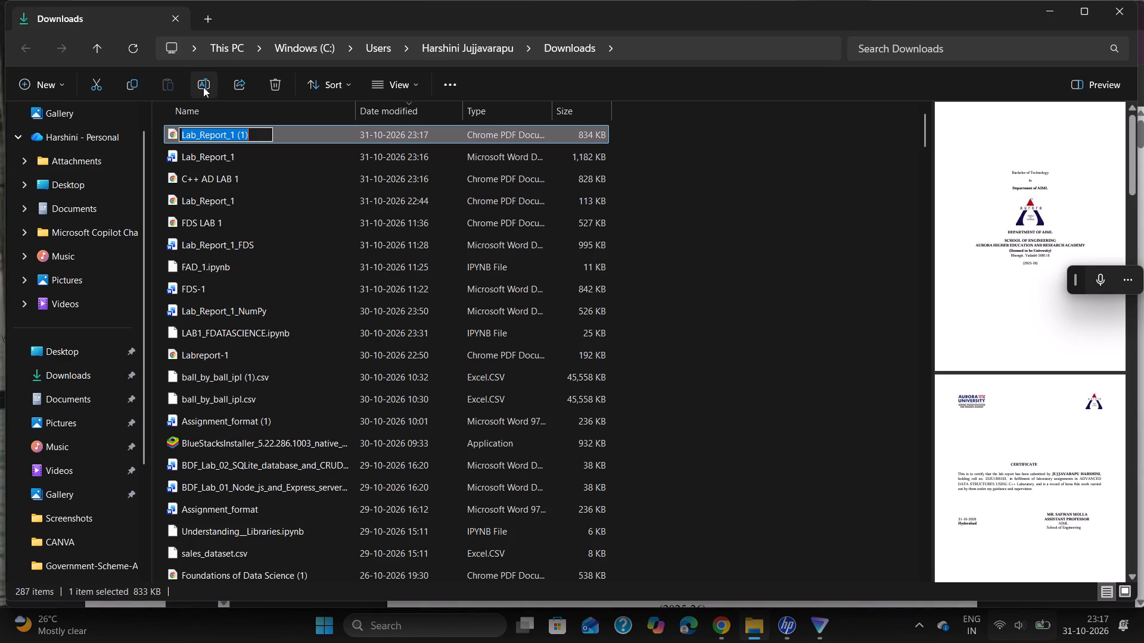
key("BackSpace")
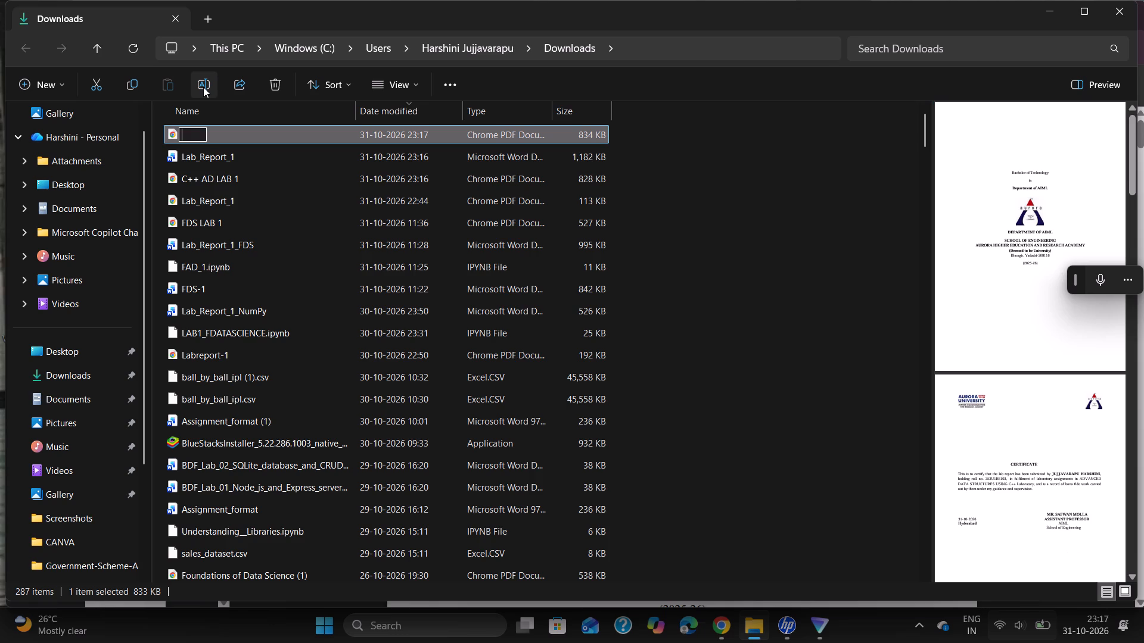
type("C++ AD")
key("space")
type("LAB 1")
key("Return")
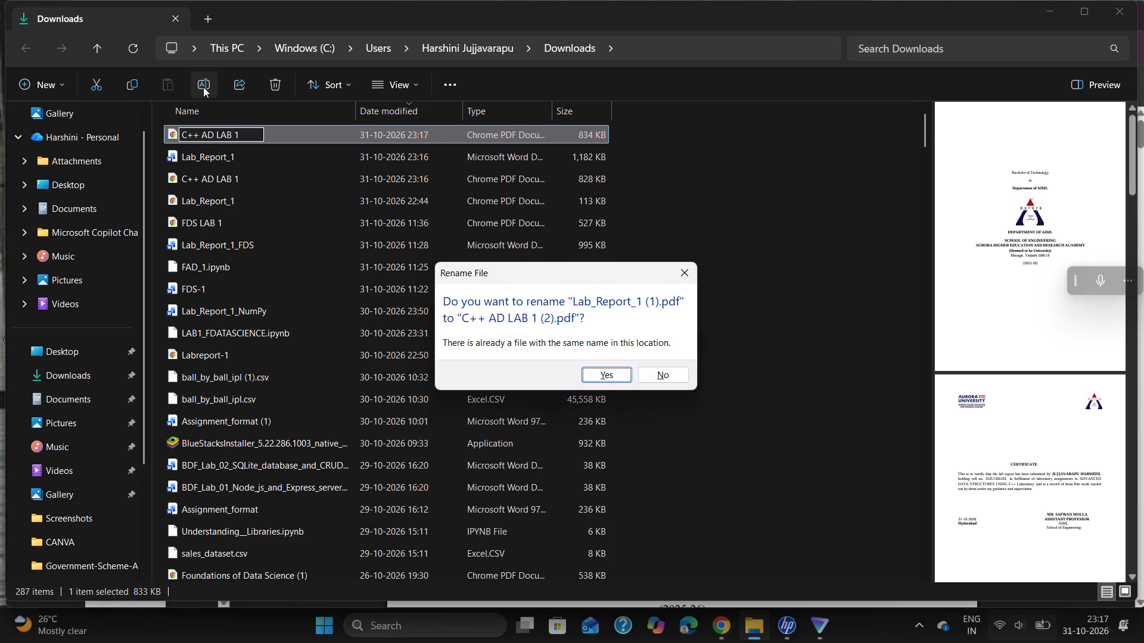
left_click(595, 369)
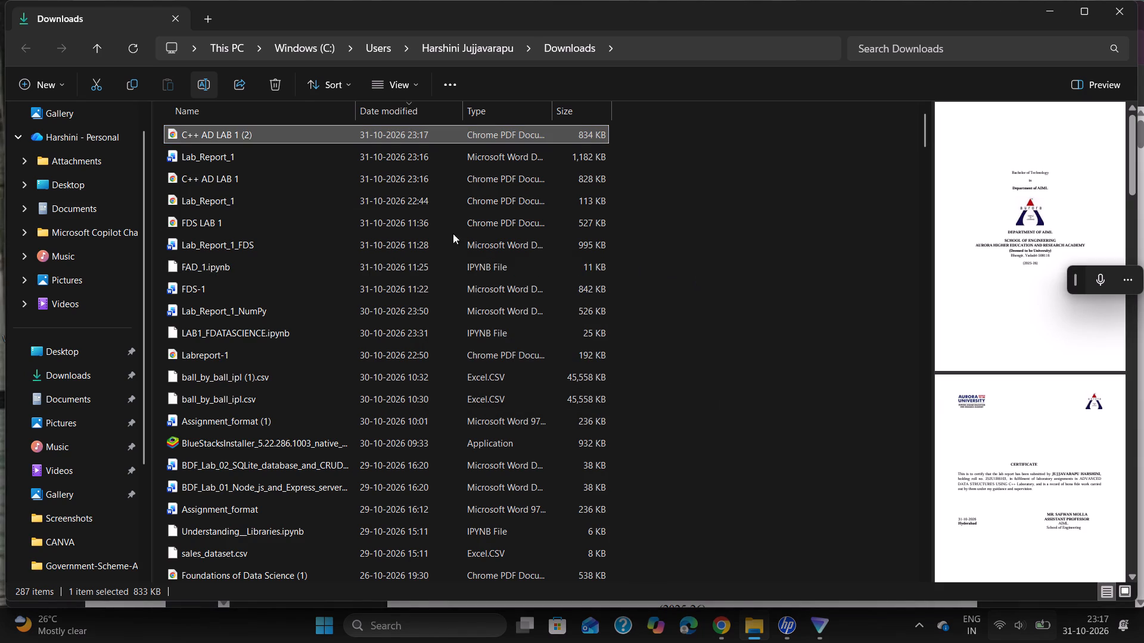
left_click(1109, 4)
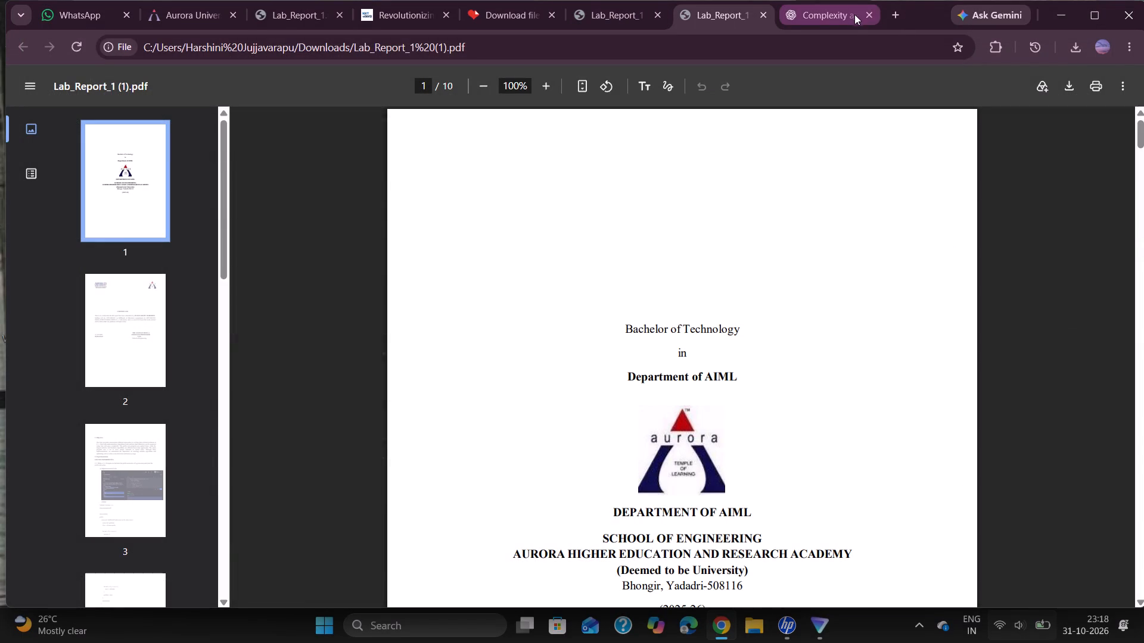
Close the ChatGPT page, both Lab_Report_1 (1).pdf pages and the iLovePDF page.
left_click(864, 18)
left_click(864, 18)
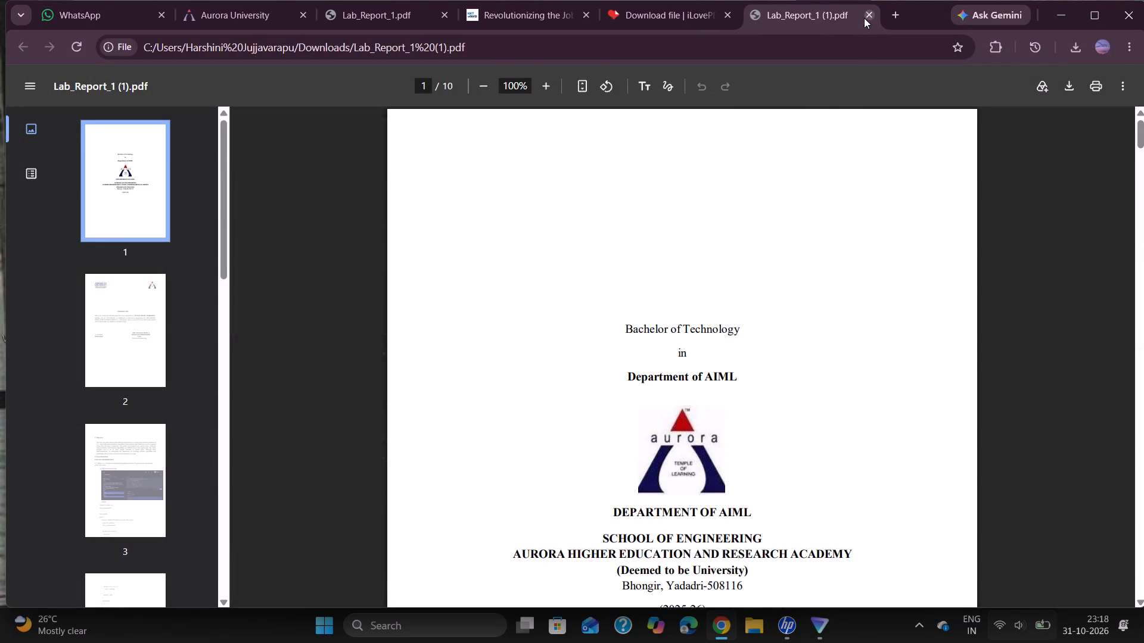
left_click(864, 18)
left_click(864, 18)
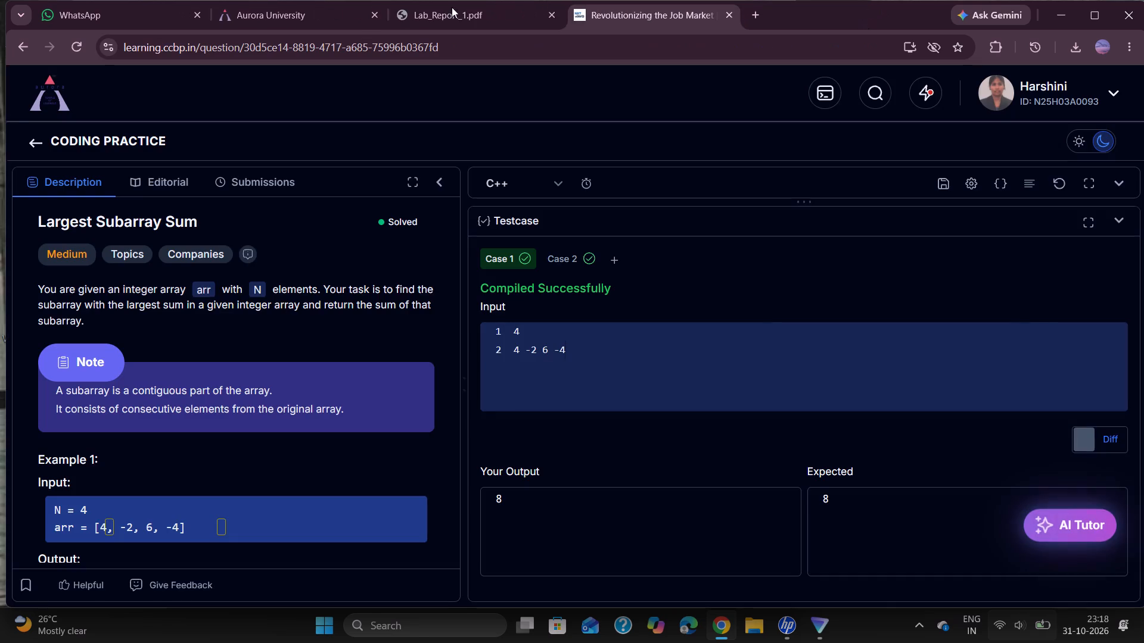
Upload the PDF "C++ AD LAB 1" from Downloads as the Lab Report 1 submission on the Aurora University assessments page.
left_click(354, 14)
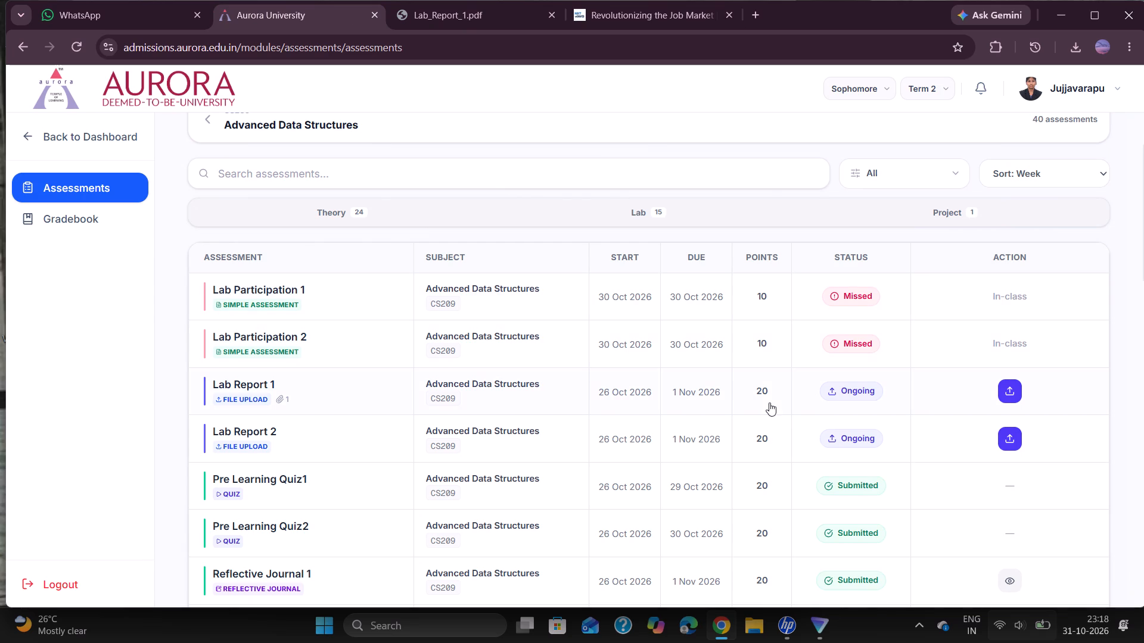
left_click(1010, 395)
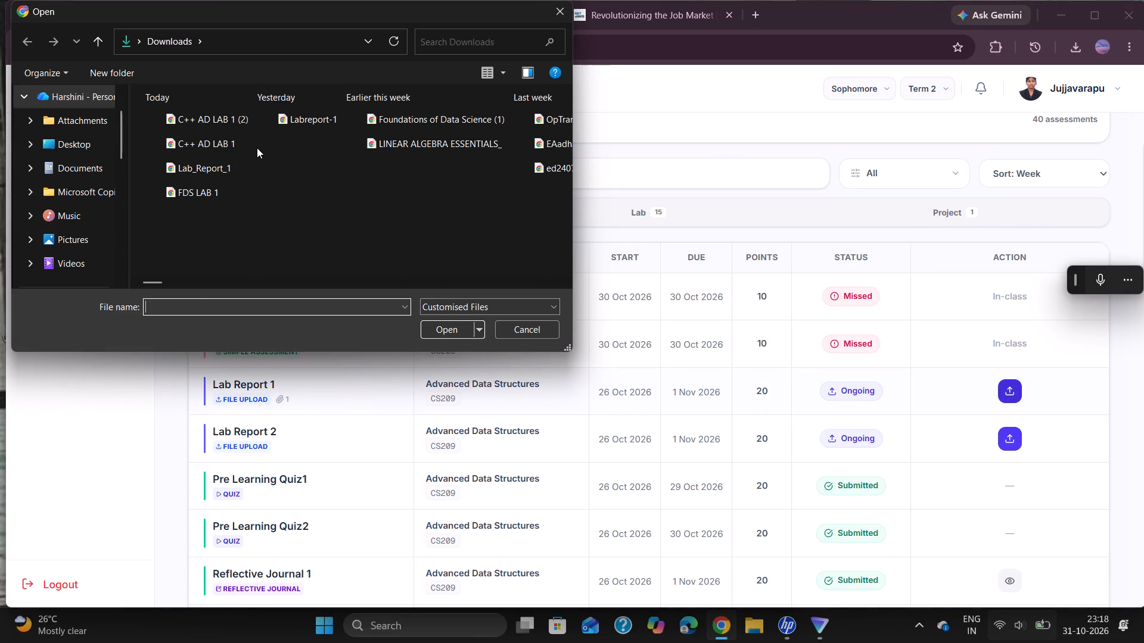
left_click(205, 145)
left_click(425, 324)
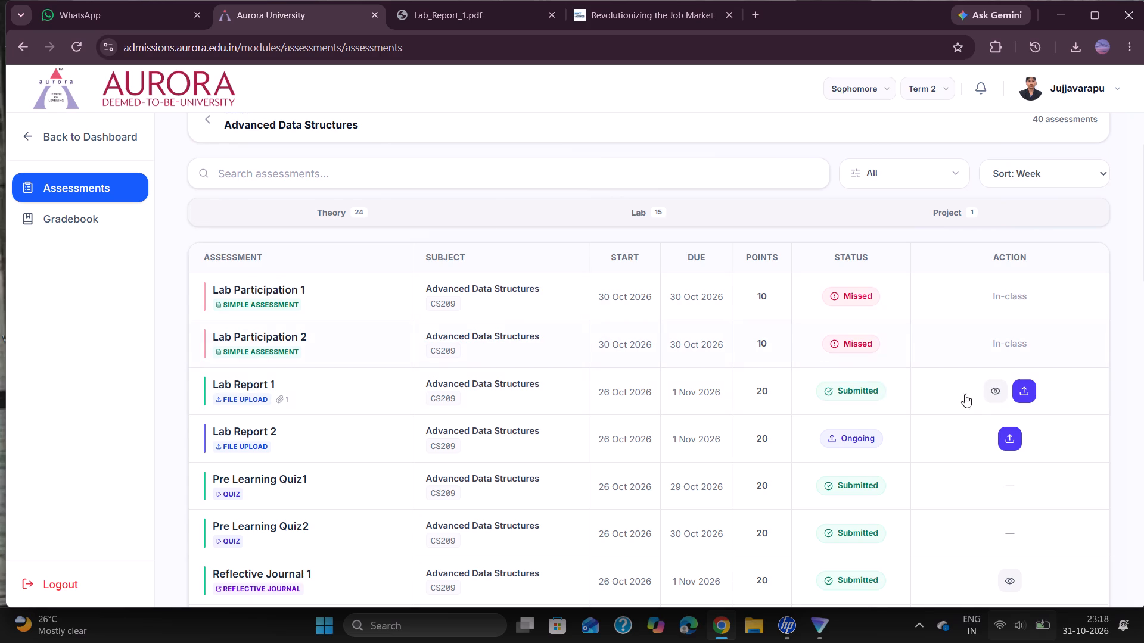
Open the submitted Lab Report 1 file from the assessments list and close the Lab_Report_1.pdf page.
left_click(990, 396)
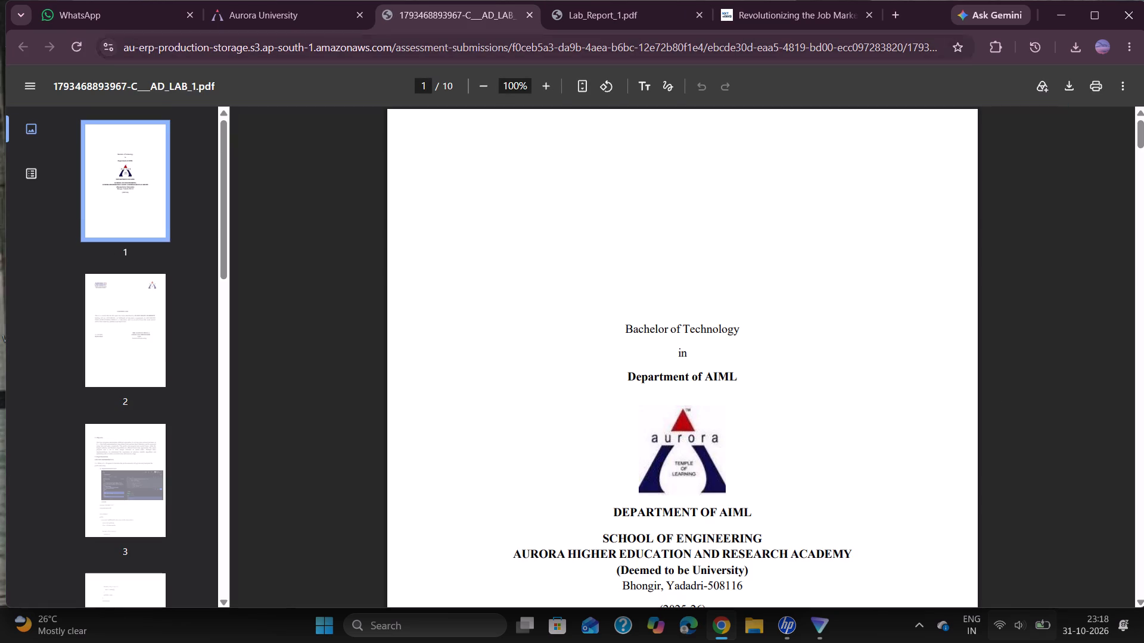
left_click(697, 18)
Read through the submitted report from the certificate to the Kadane's algorithm section, examining the code, complexity analyses and output screenshots.
scroll(719, 290, "down", 5)
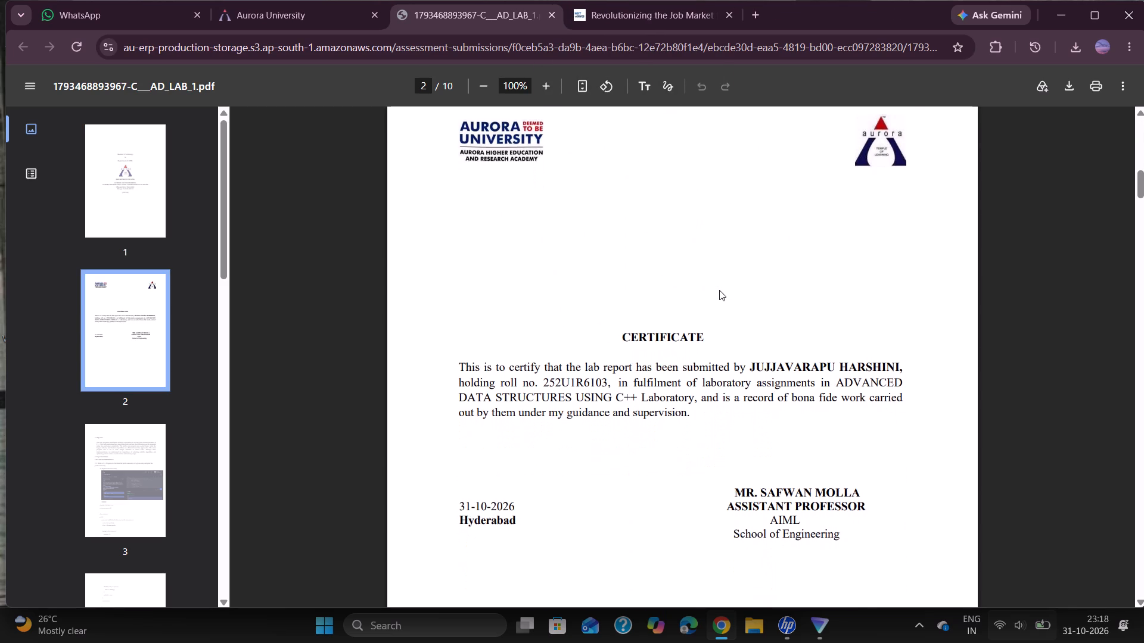
scroll(719, 290, "down", 6)
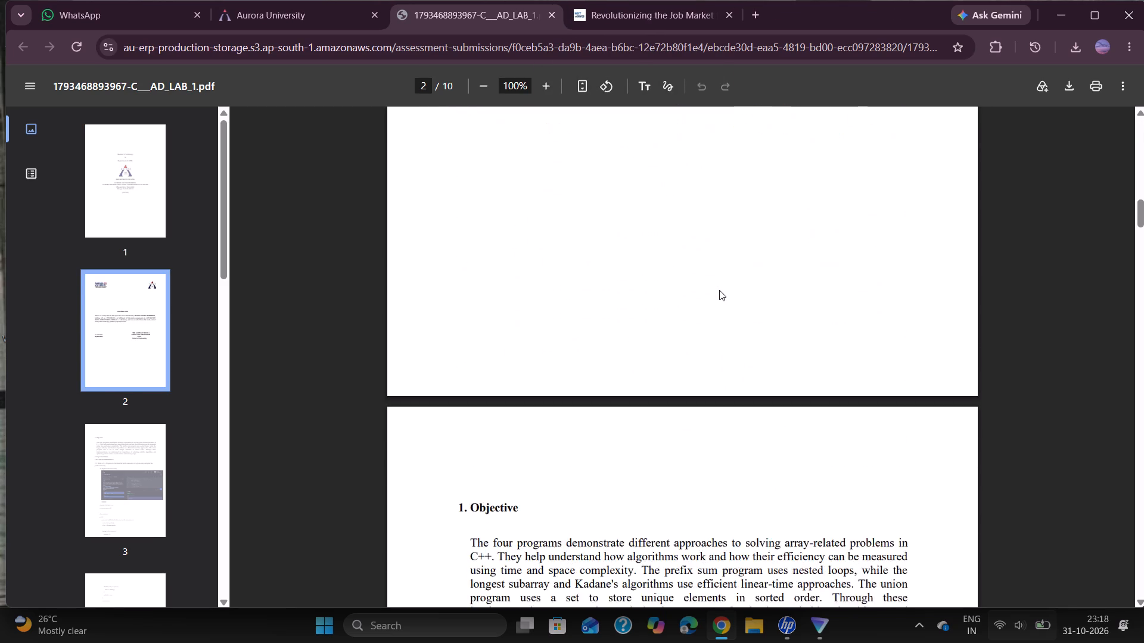
scroll(719, 290, "down", 5)
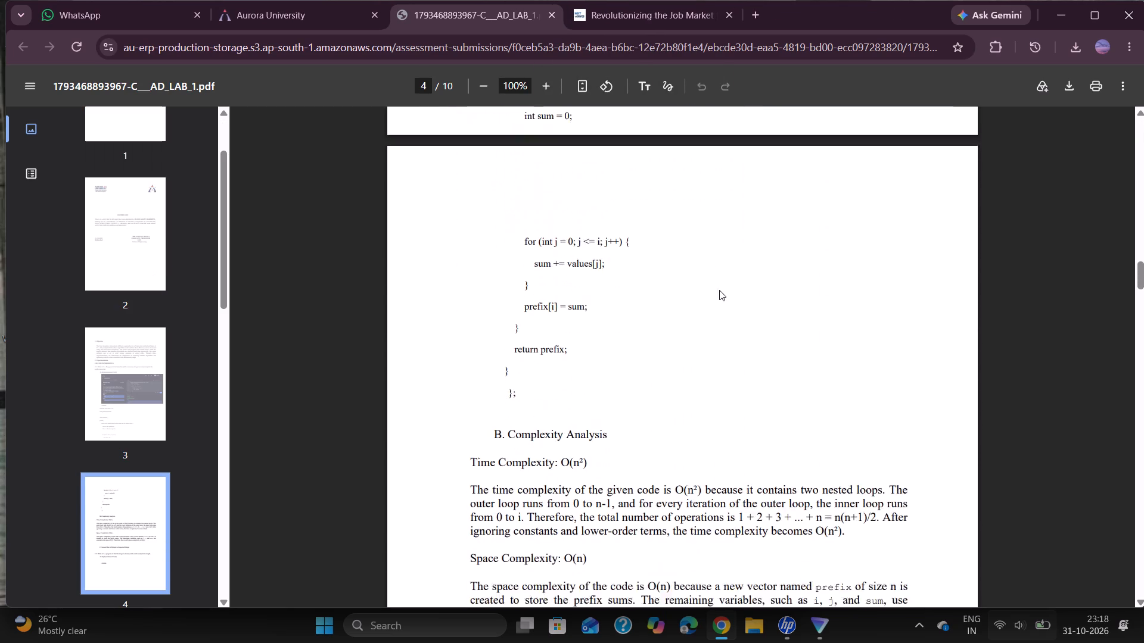
scroll(719, 290, "down", 2)
scroll(719, 290, "up", 2)
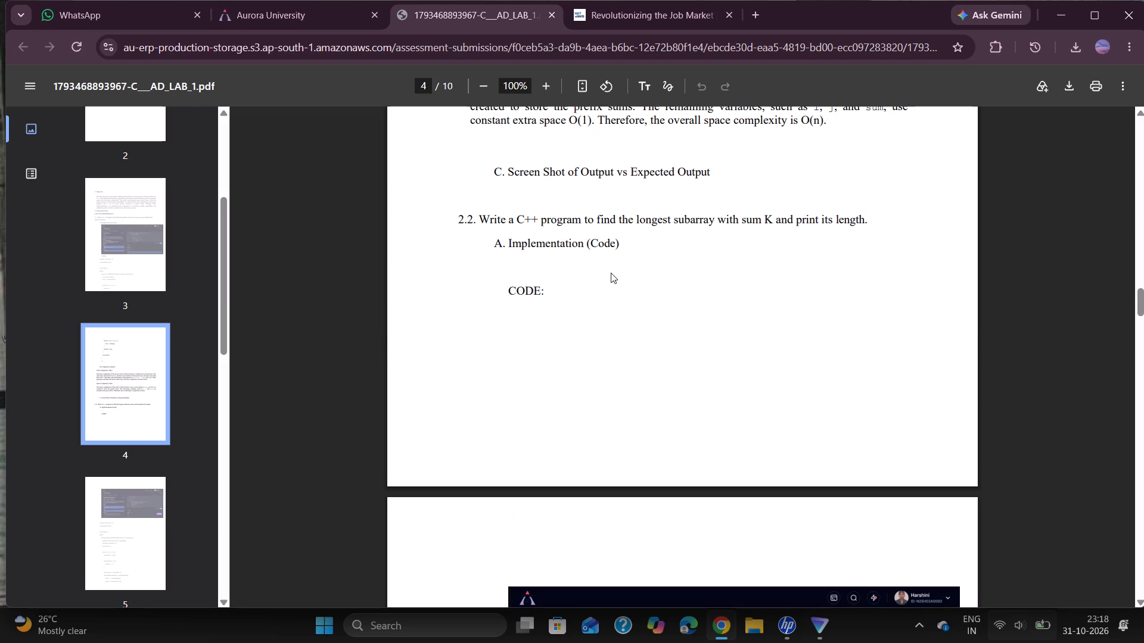
scroll(611, 273, "down", 3)
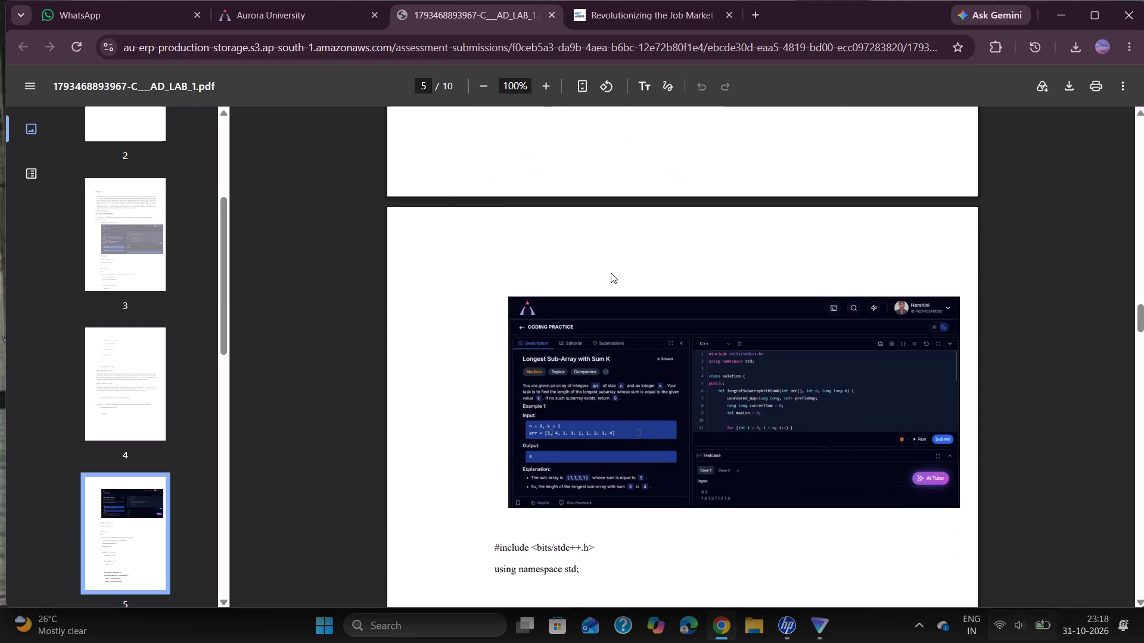
scroll(611, 273, "down", 5)
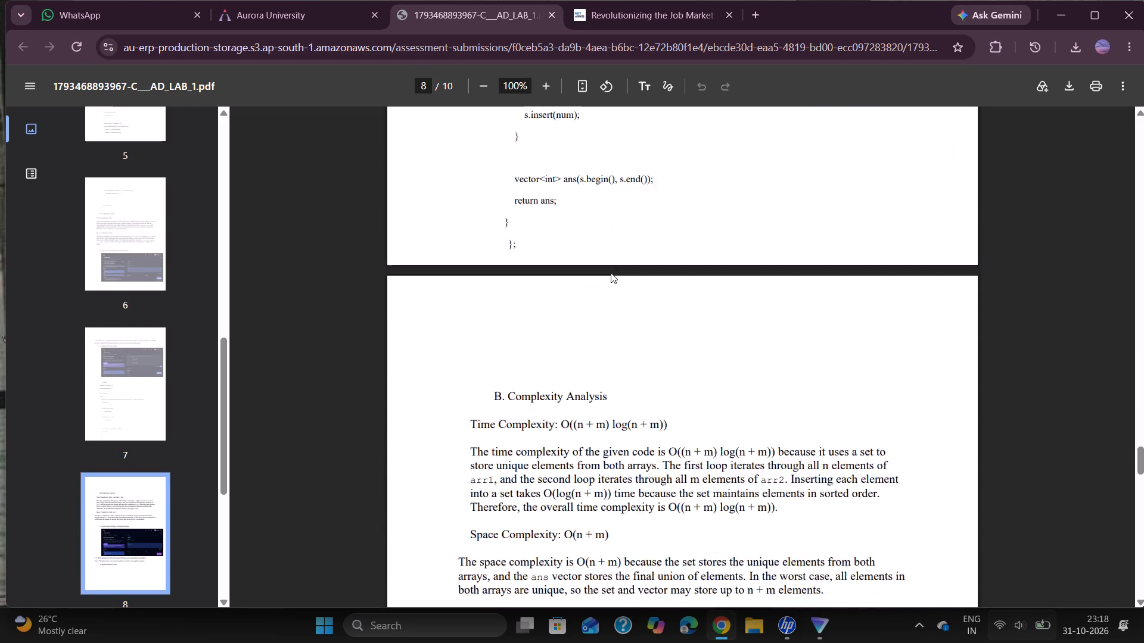
scroll(611, 273, "down", 3)
scroll(611, 273, "up", 2)
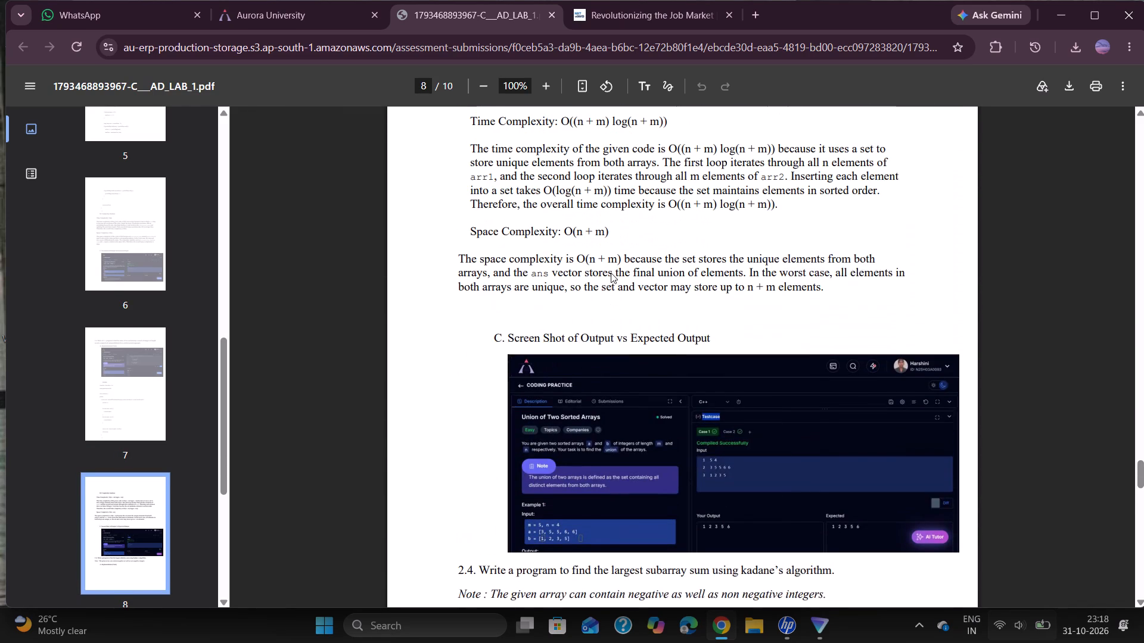
scroll(611, 273, "up", 1)
scroll(611, 273, "down", 4)
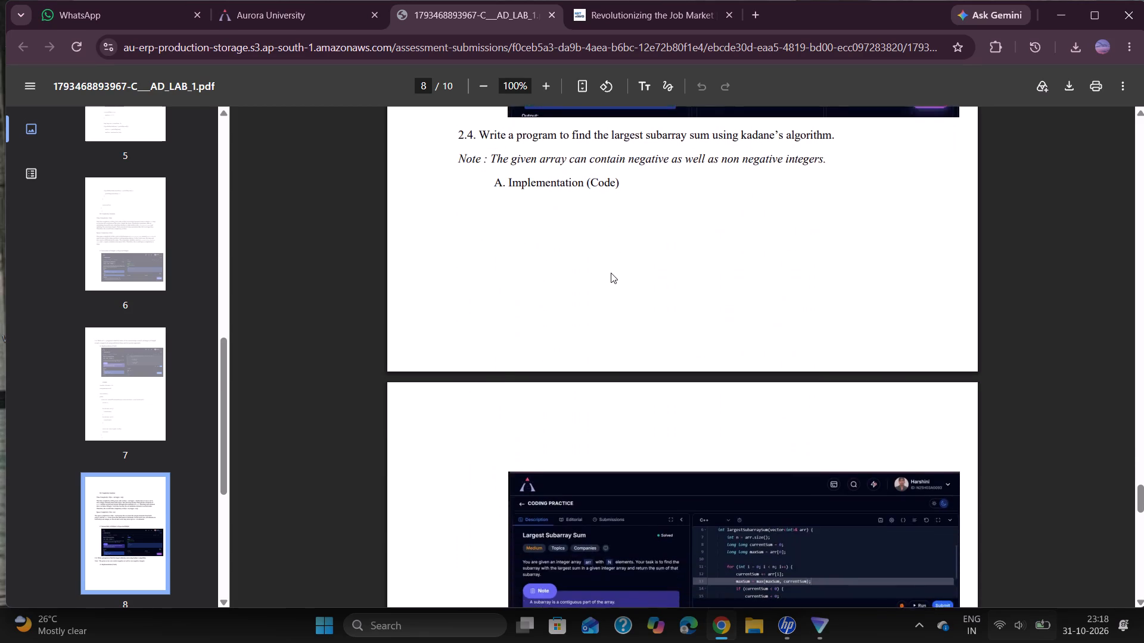
scroll(611, 273, "down", 4)
scroll(611, 273, "up", 7)
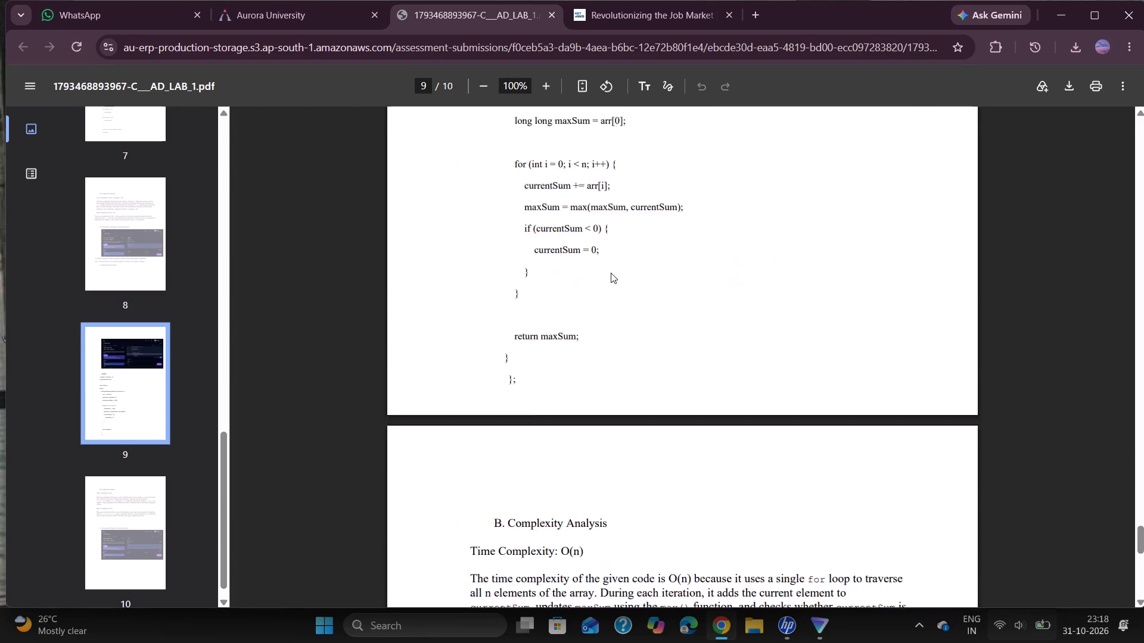
Recheck the output screenshot sections back to 2.1's "Screen Shot of Output vs Expected Output" and close the submitted PDF.
scroll(611, 273, "up", 7)
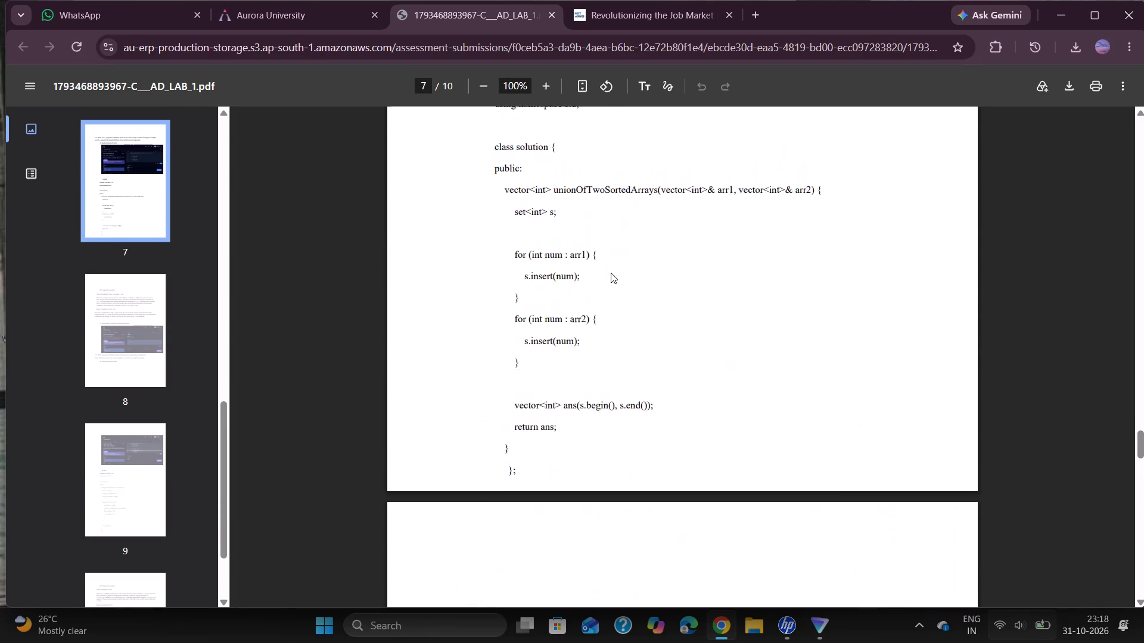
scroll(611, 273, "up", 6)
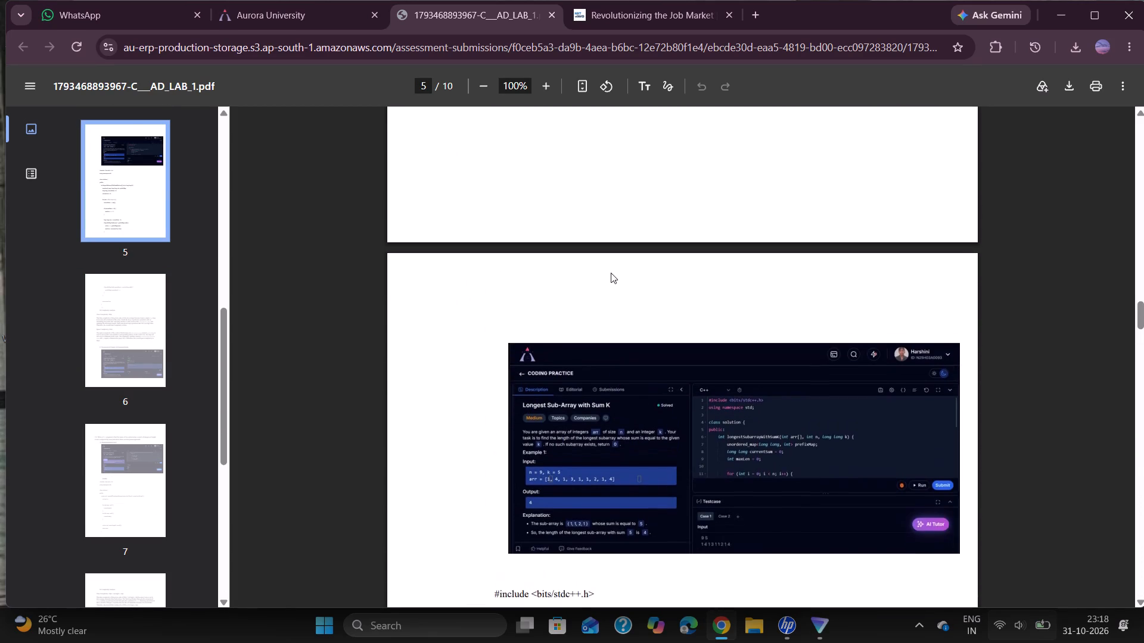
scroll(611, 273, "down", 5)
scroll(611, 273, "up", 2)
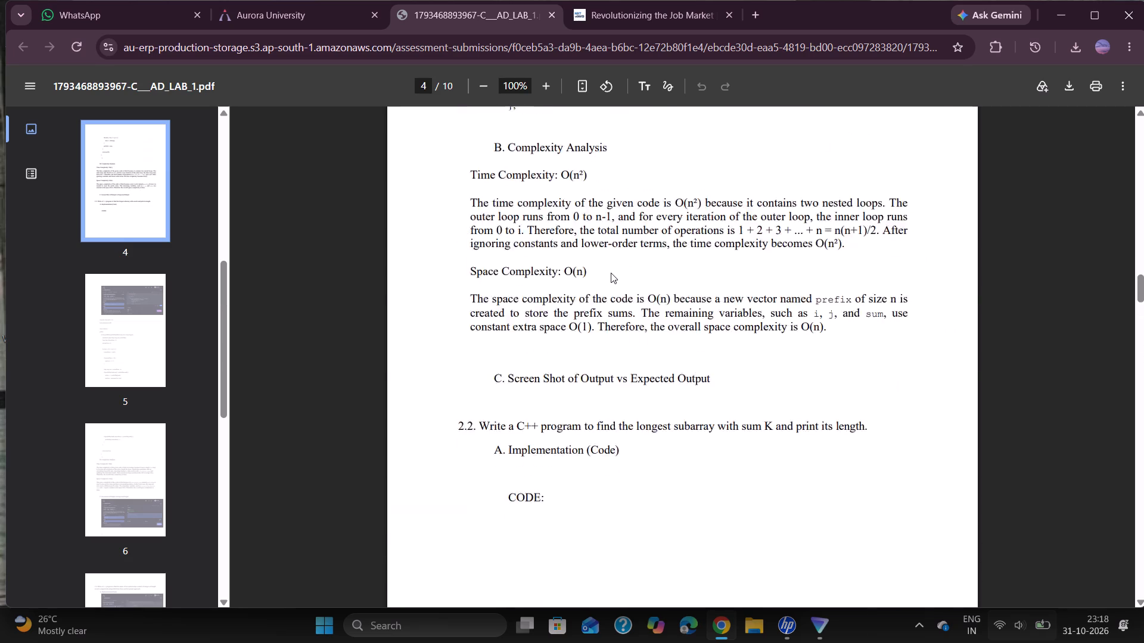
scroll(611, 273, "down", 3)
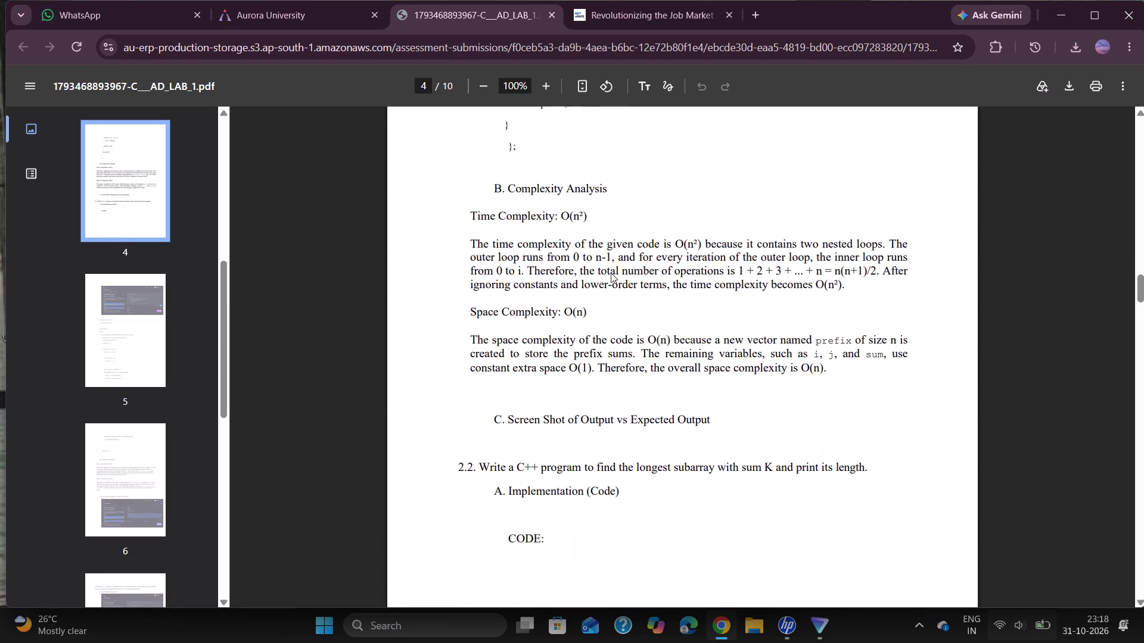
scroll(611, 273, "down", 1)
double_click(681, 424)
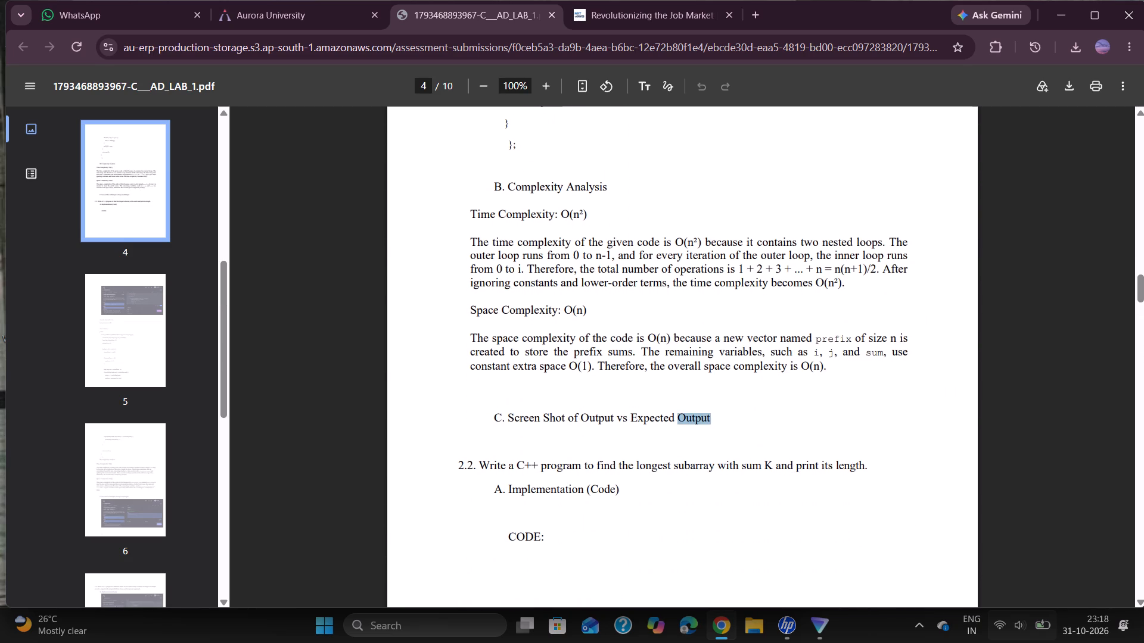
left_click(681, 424)
left_click(554, 16)
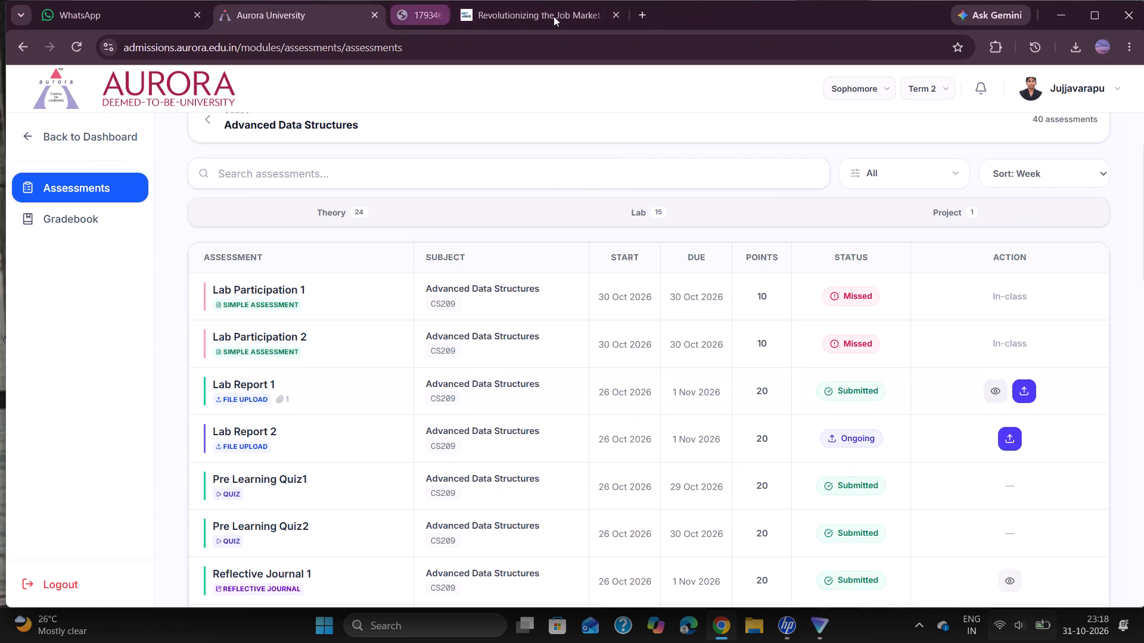
Delete the PDFs "C++ AD LAB 1" and "C++ AD LAB 1 (2)" from the Downloads folder.
left_click(759, 635)
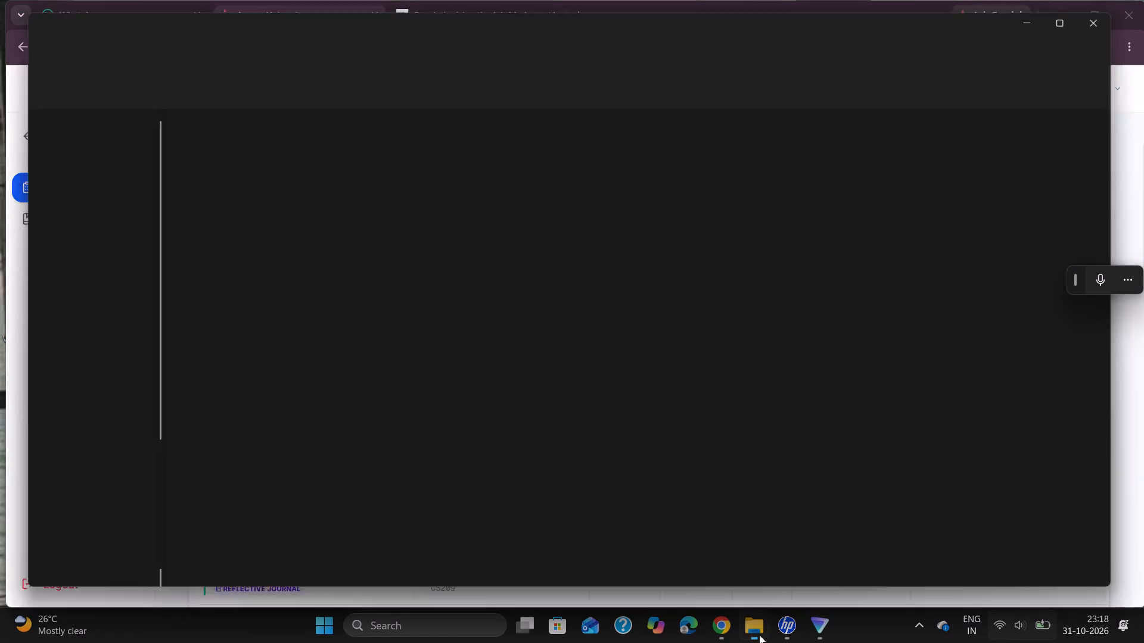
double_click(759, 635)
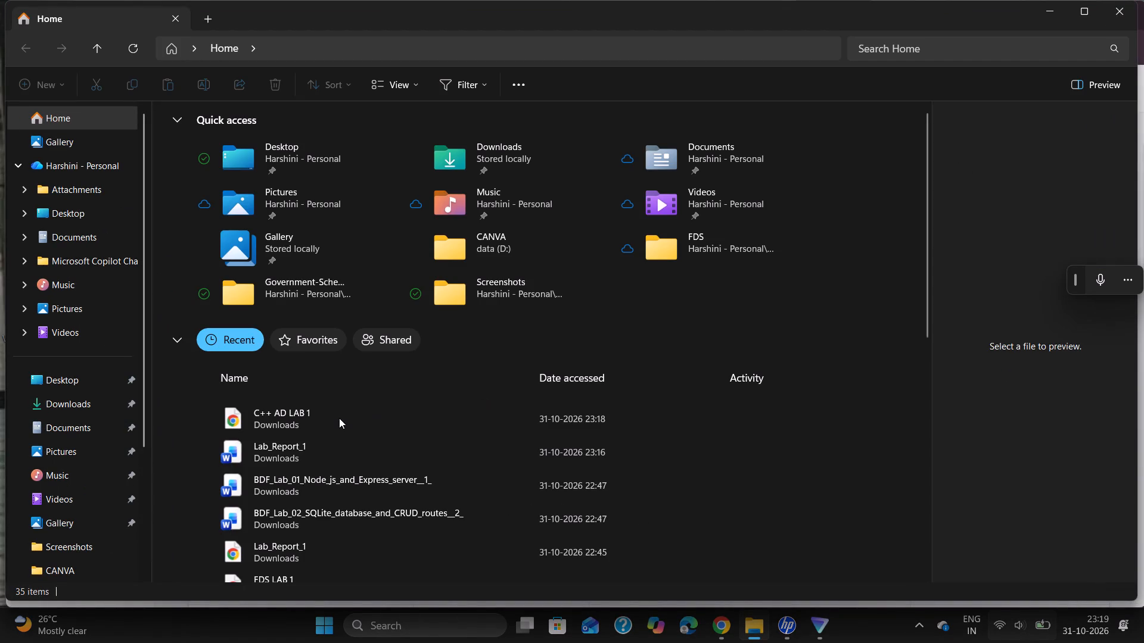
left_click(339, 418)
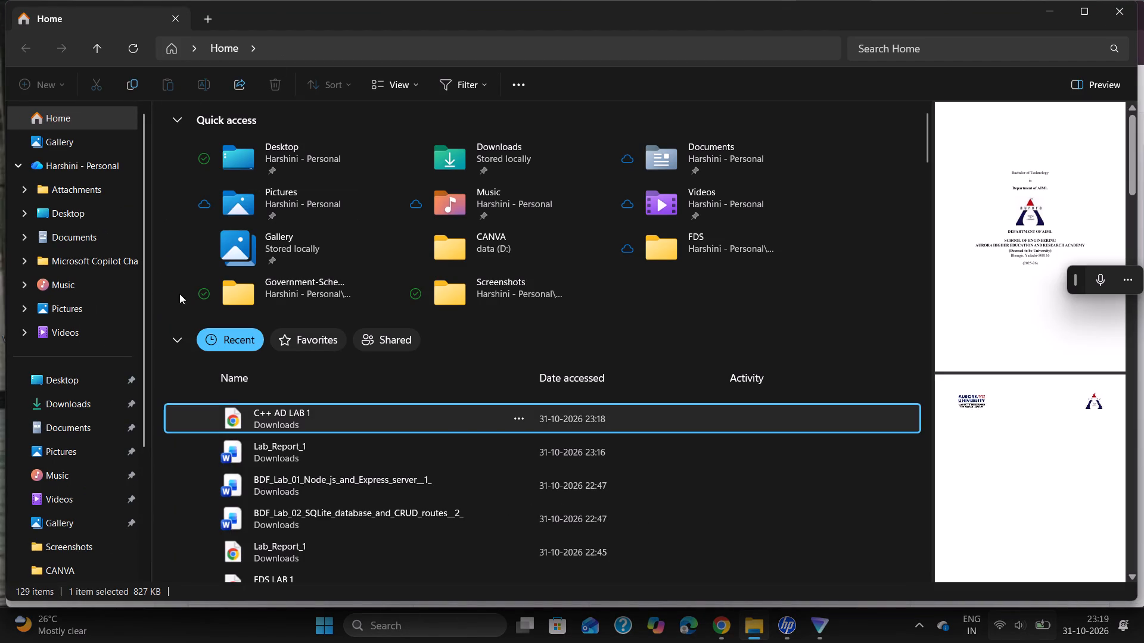
left_click(58, 408)
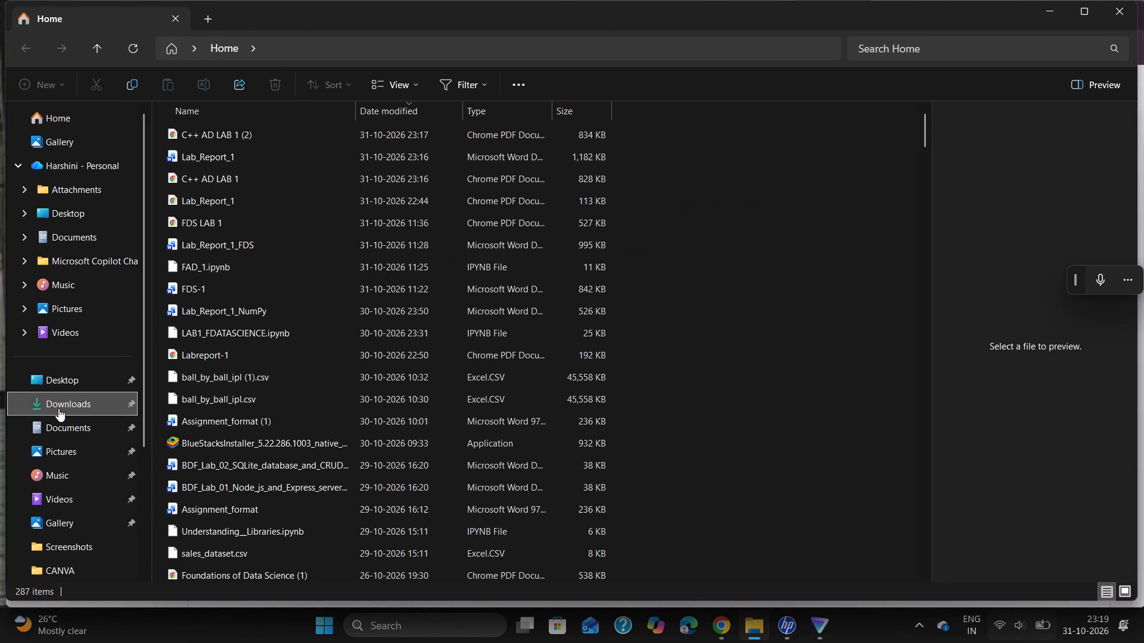
left_click(265, 184)
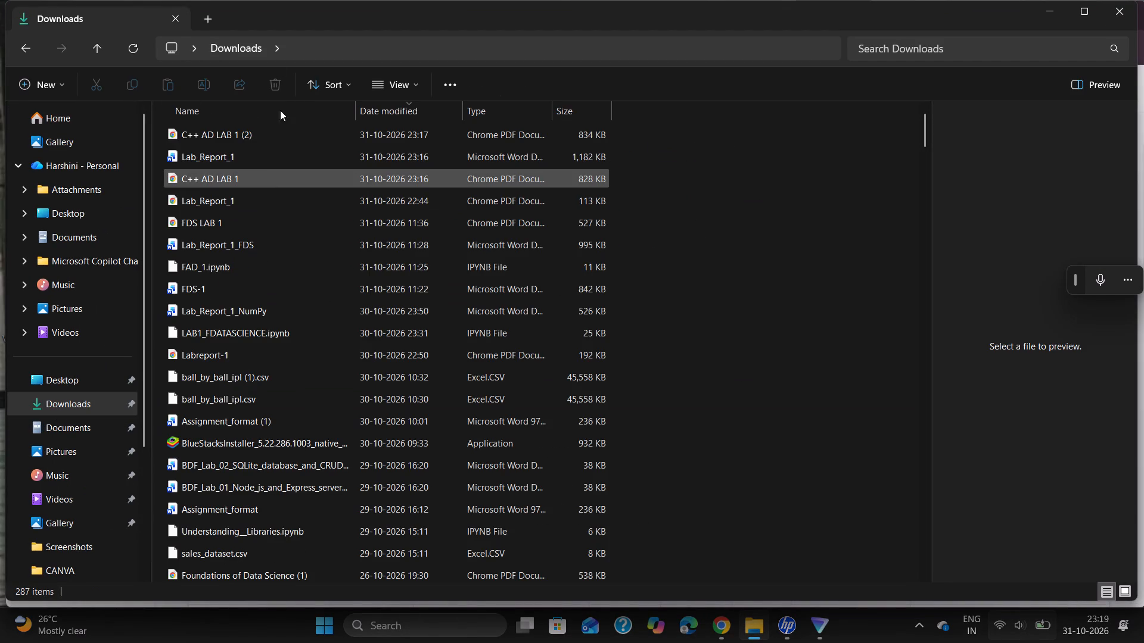
left_click(281, 83)
left_click(262, 129)
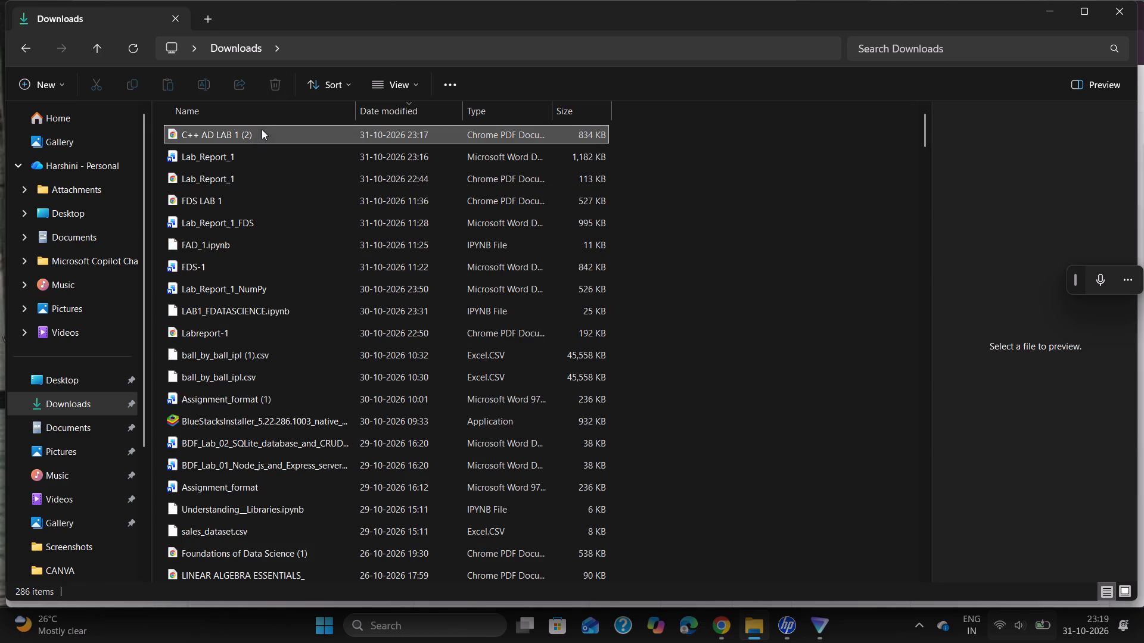
left_click(276, 82)
Open the Lab_Report_1 Word document from Downloads, maximized, at section 2.1's "Screen Shot of Output vs Expected Output" heading.
double_click(254, 131)
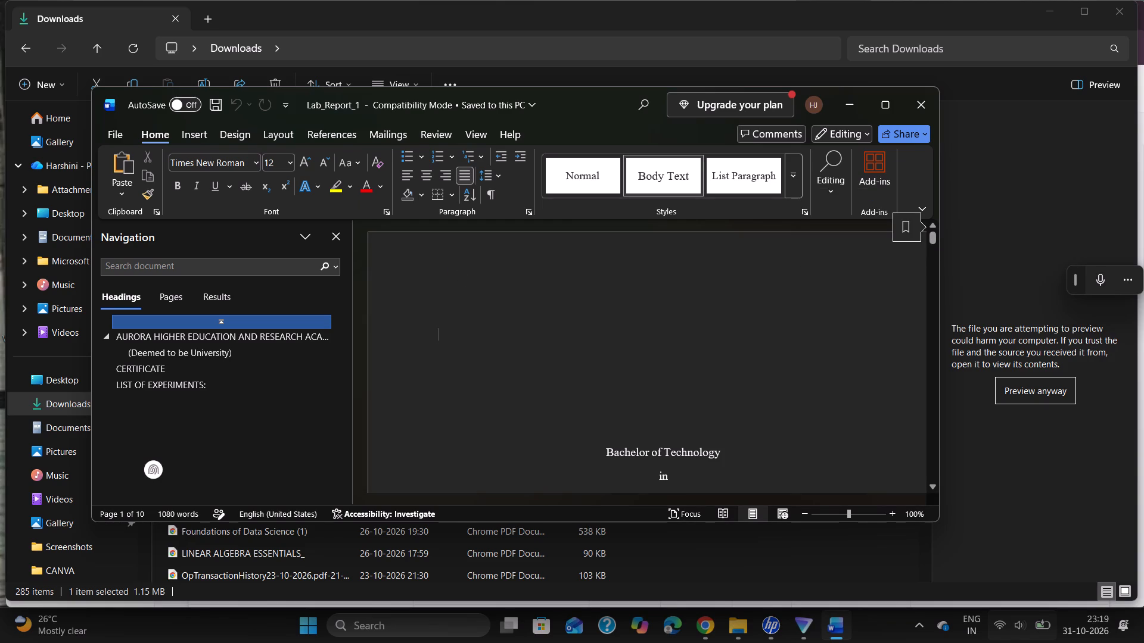
left_click(895, 105)
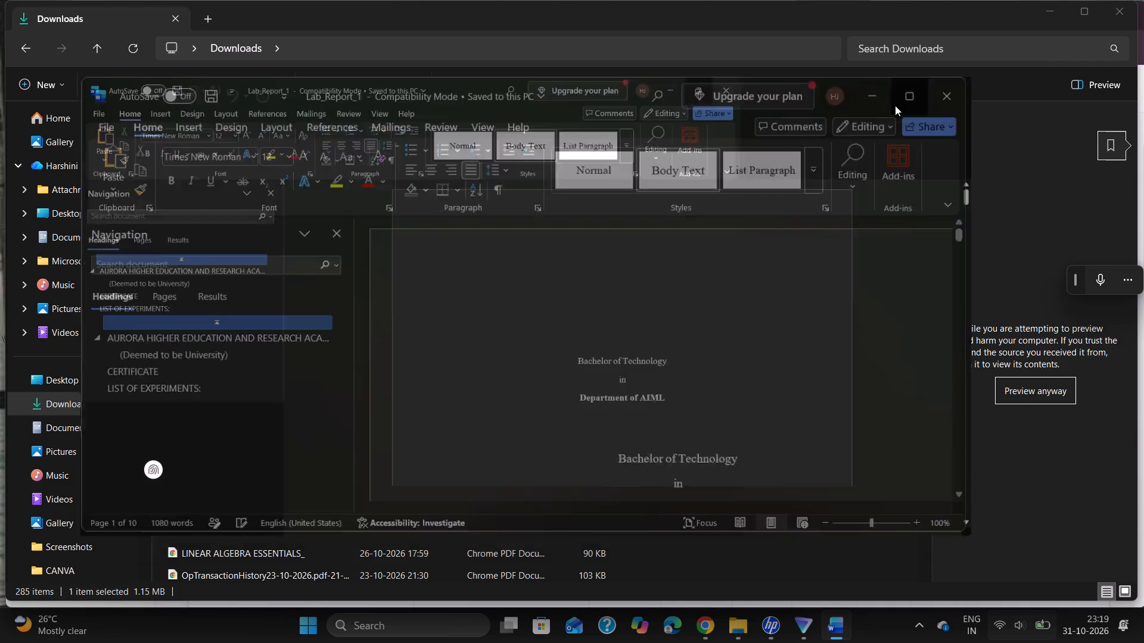
scroll(819, 316, "down", 2)
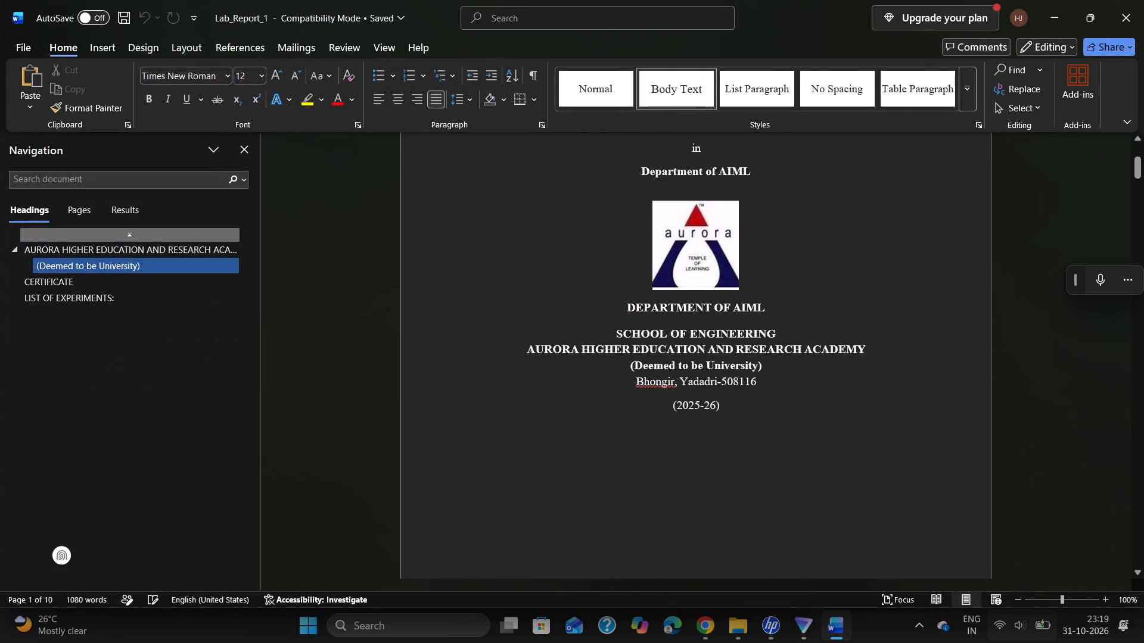
scroll(819, 316, "down", 5)
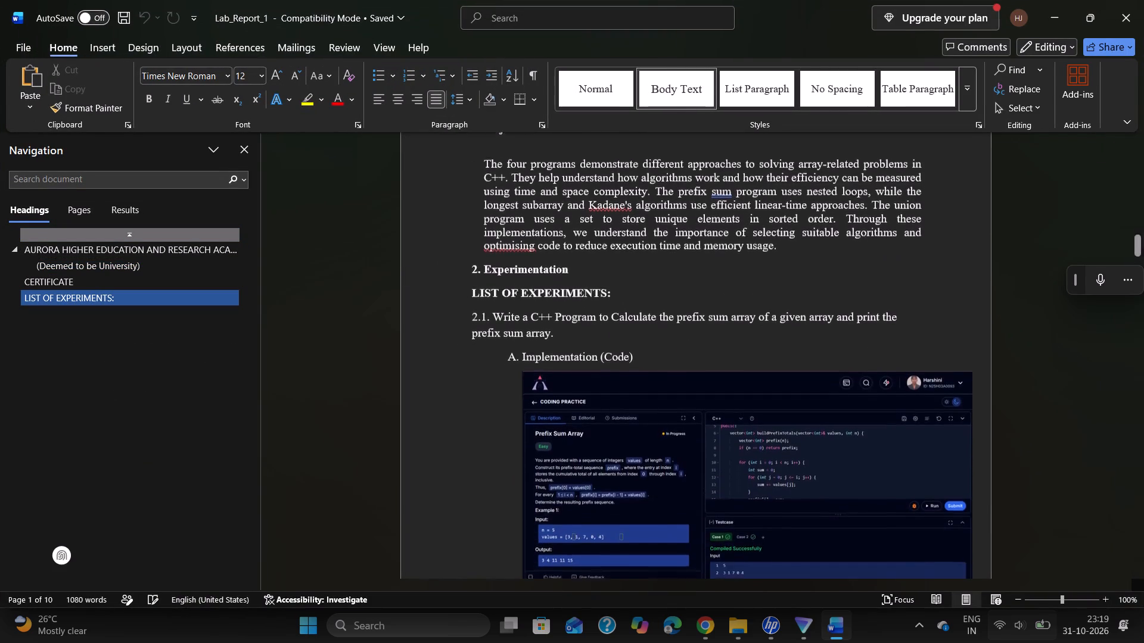
scroll(819, 316, "down", 4)
scroll(819, 316, "up", 1)
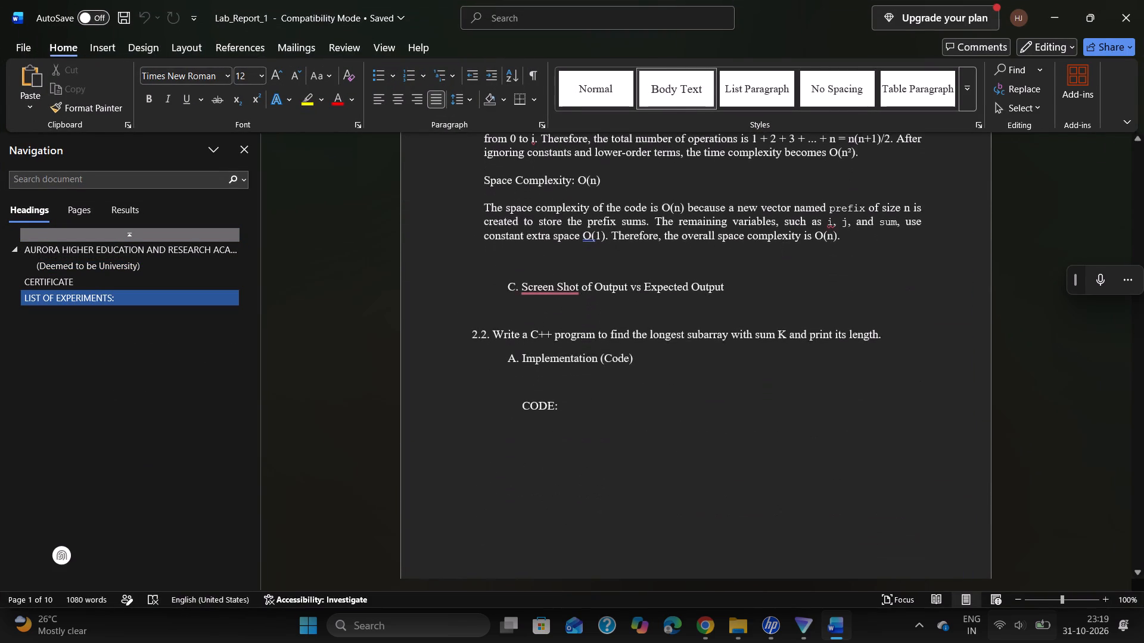
scroll(819, 316, "up", 1)
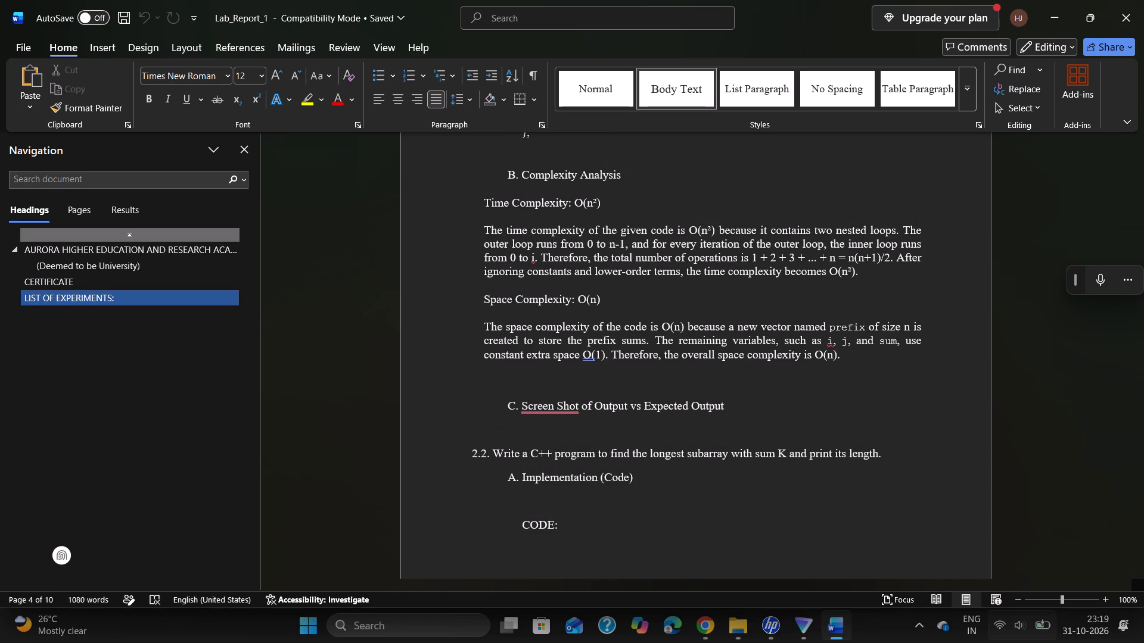
Switch to Chrome and open the Prefix Sum Array problem from Module I's Coding Practice set on the learning site.
left_click(707, 634)
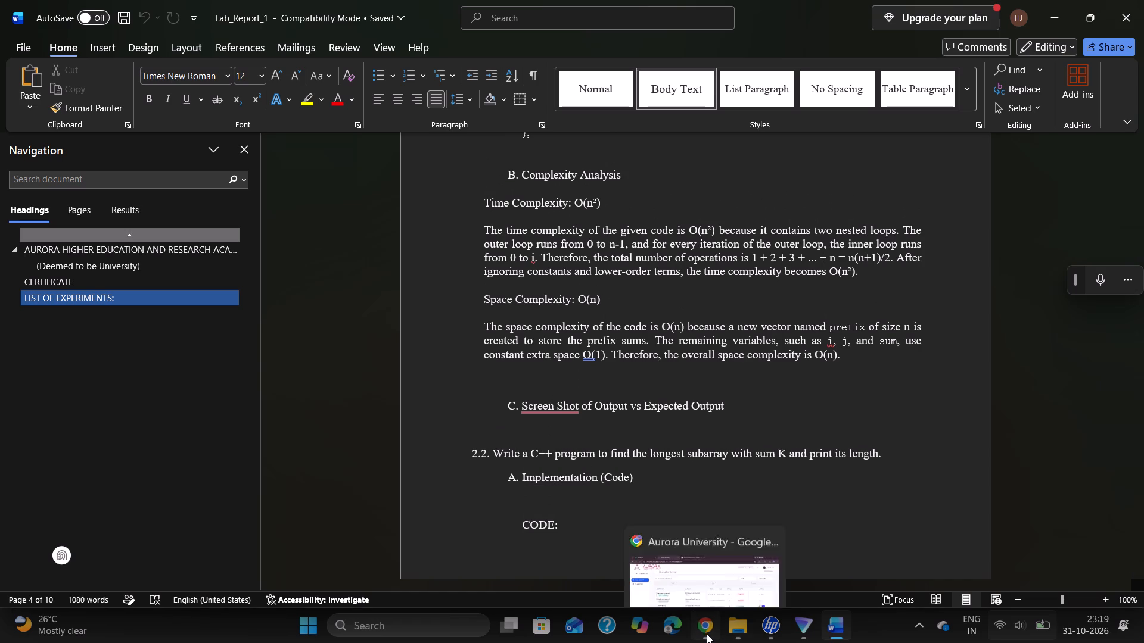
left_click(419, 23)
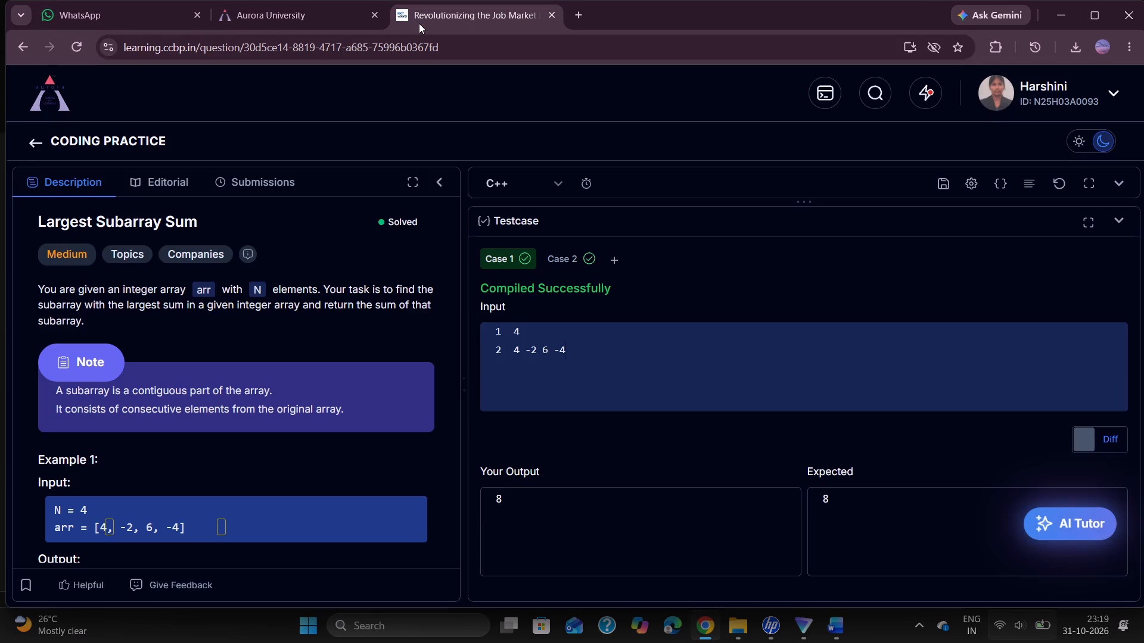
left_click(32, 141)
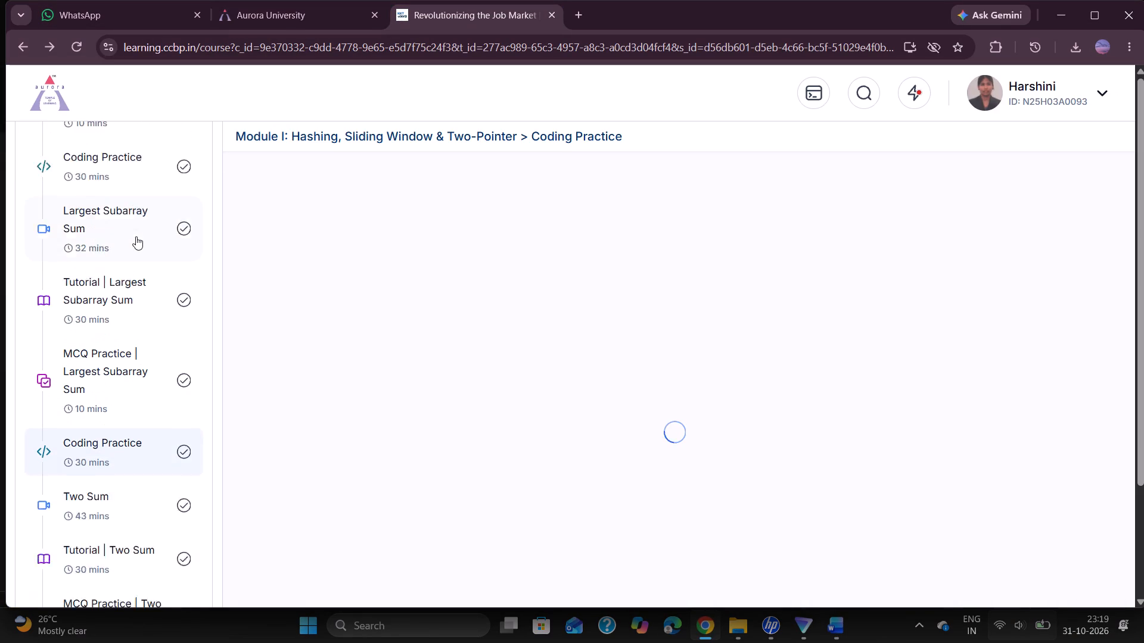
scroll(122, 296, "up", 4)
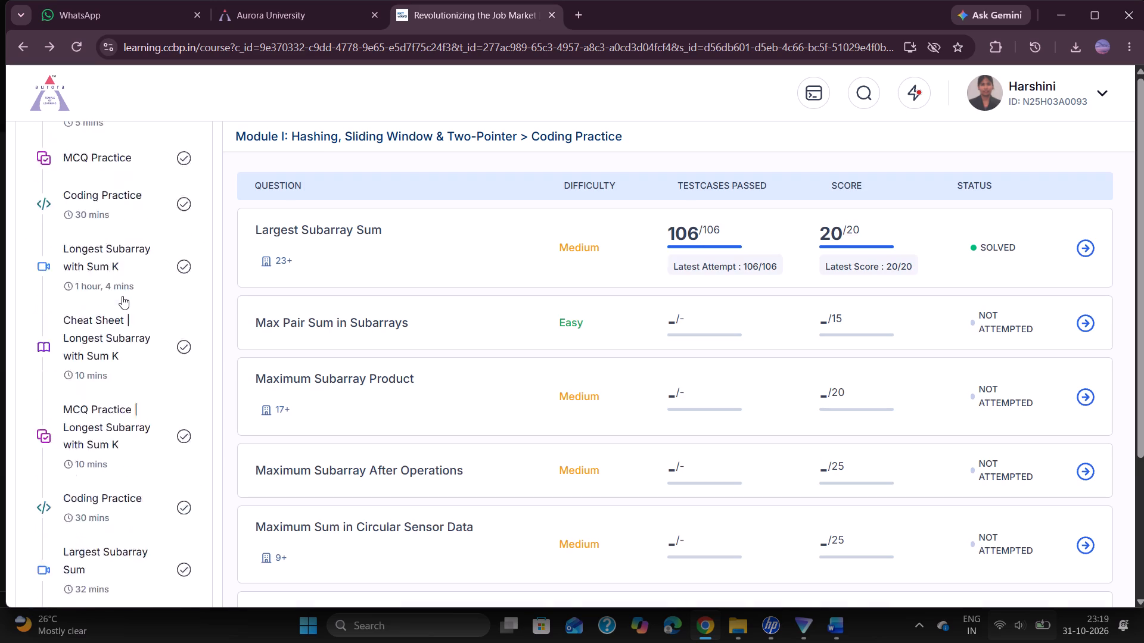
scroll(119, 335, "up", 2)
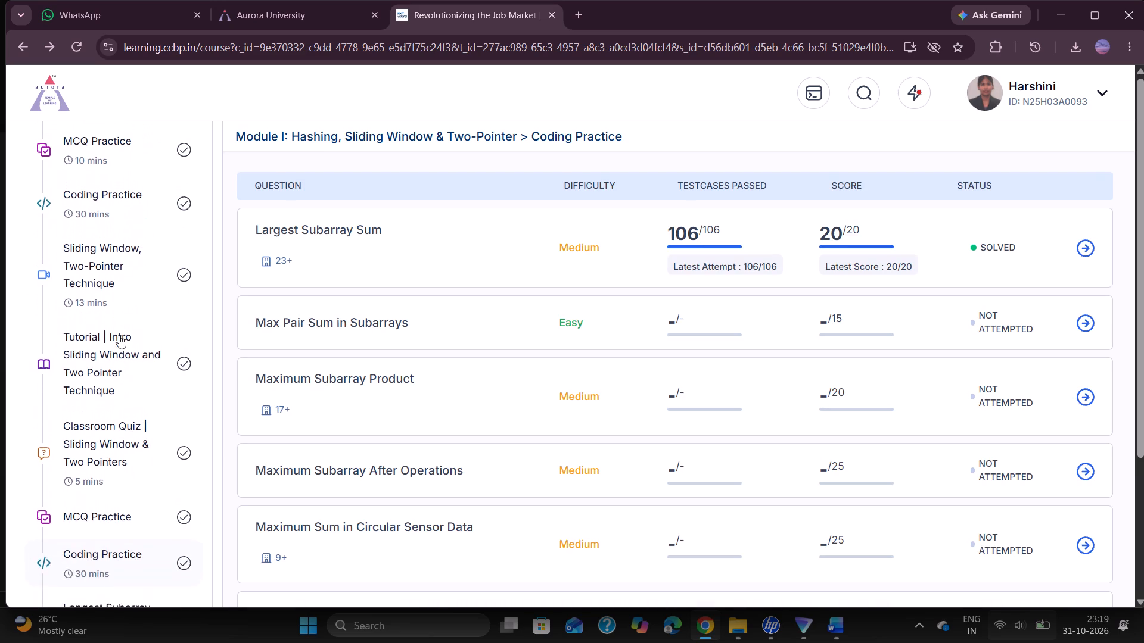
left_click(142, 238)
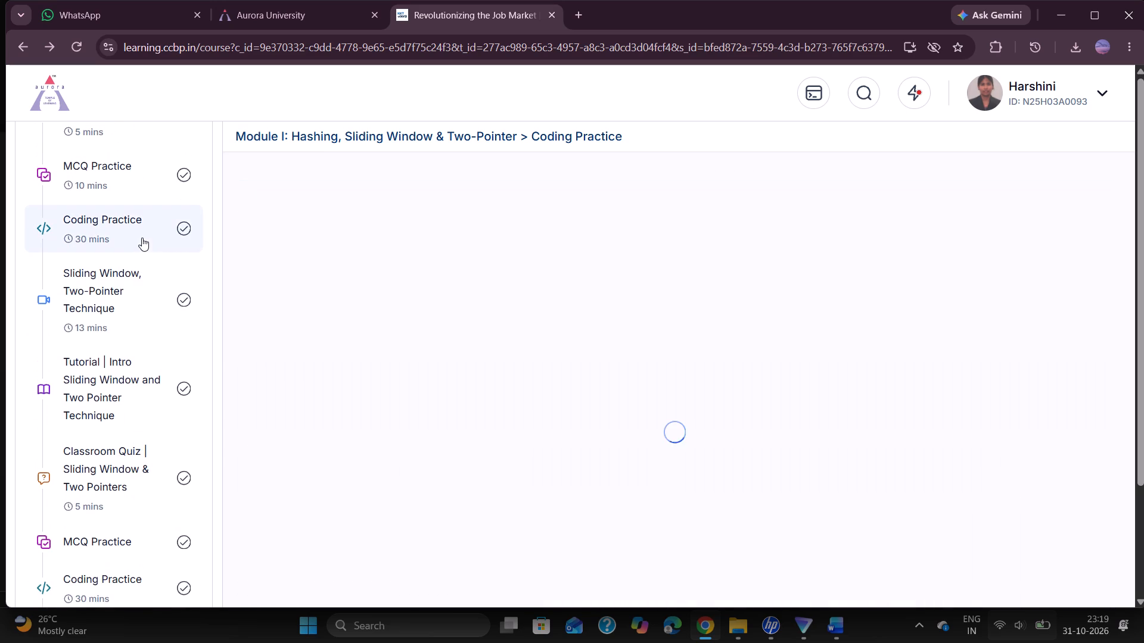
left_click(421, 255)
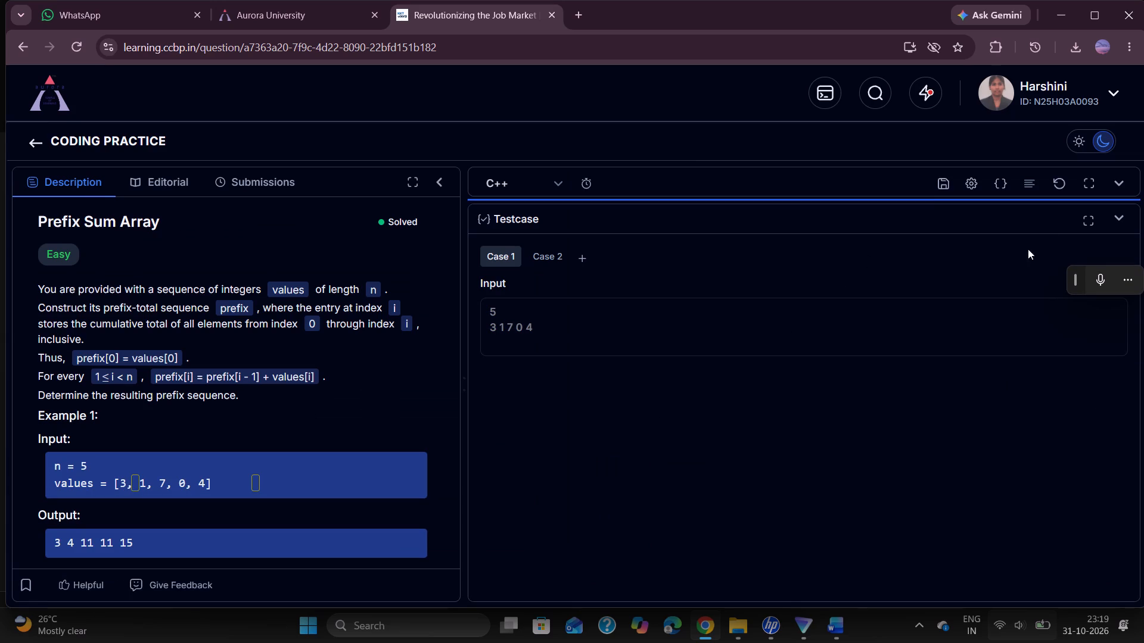
Run the C++ solution of Prefix Sum Array and enlarge the test case area to show the full Case 1 results.
left_click_drag(937, 198, 913, 280)
left_click(1047, 247)
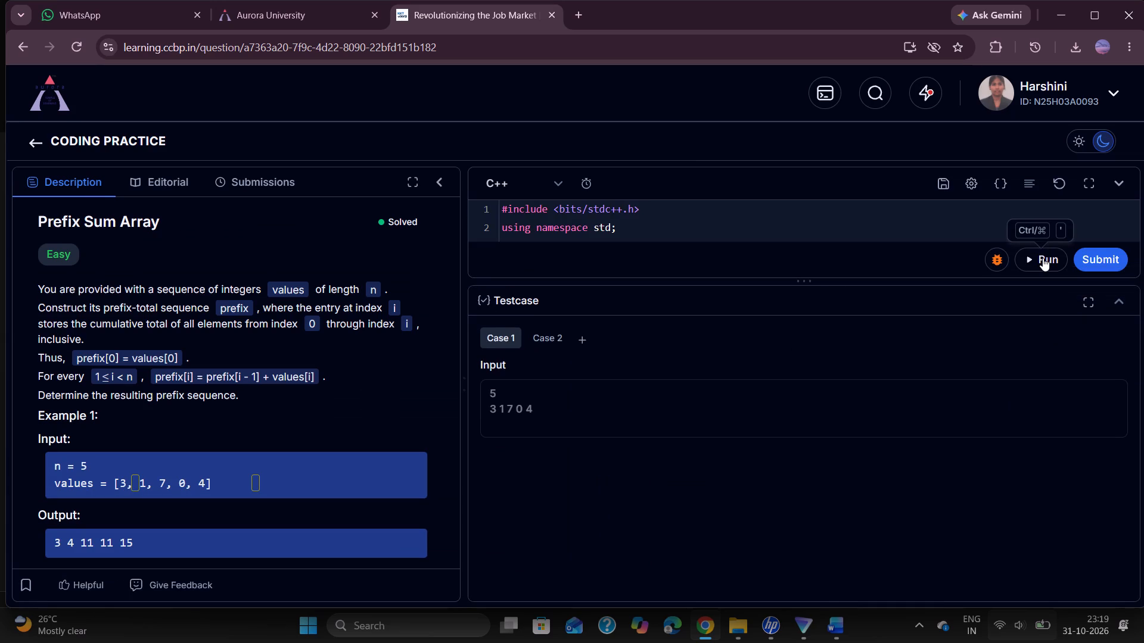
left_click(1043, 258)
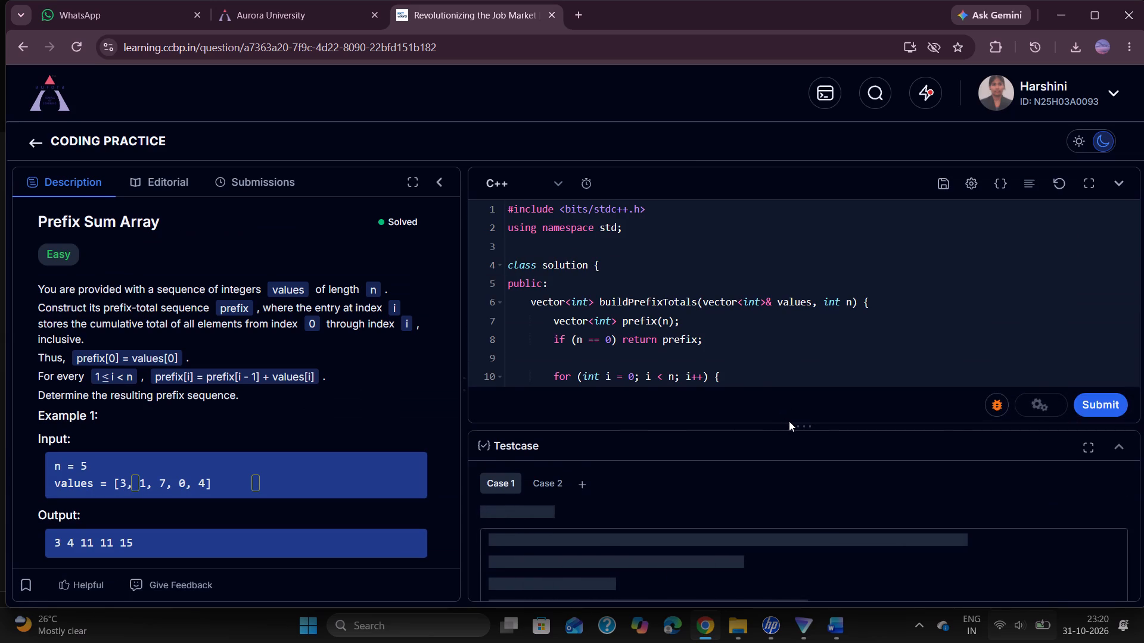
left_click_drag(791, 423, 815, 163)
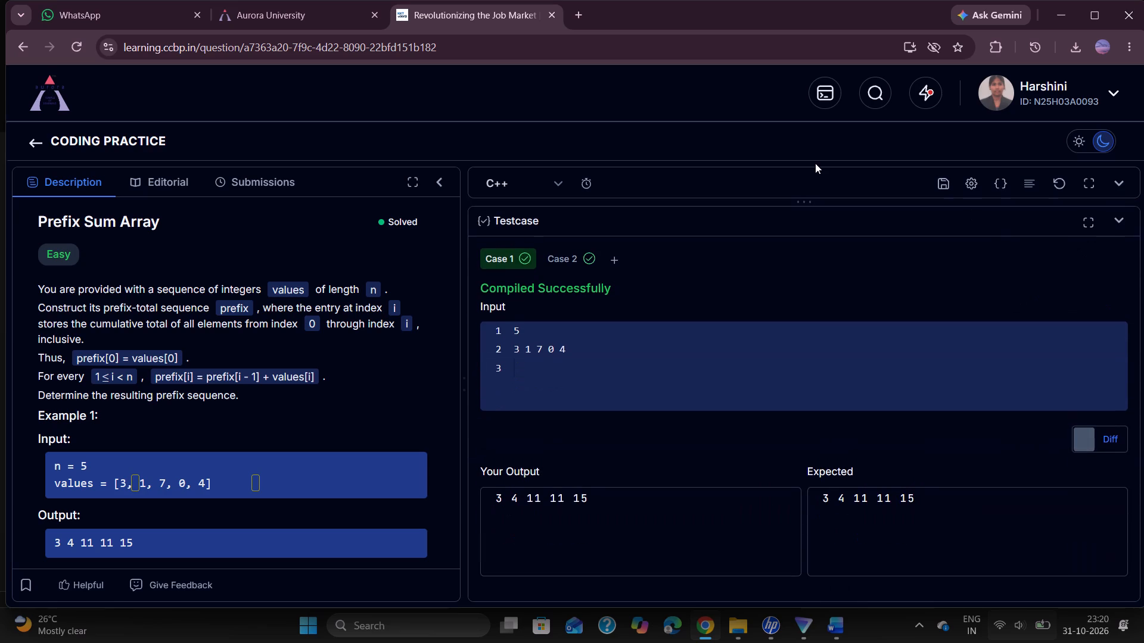
Capture the Prefix Sum Array page with its test results and paste it in Lab_Report_1 under 2.1's "Screen Shot of Output vs Expected Output" heading.
key("Print")
left_click_drag(4, 57, 1143, 601)
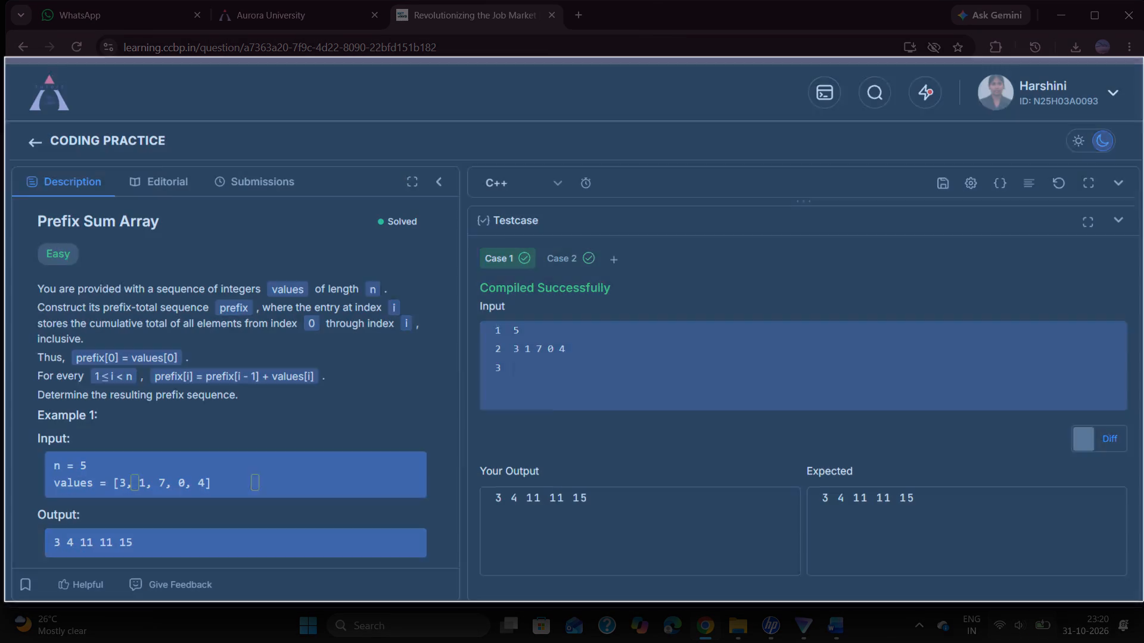
left_click(835, 638)
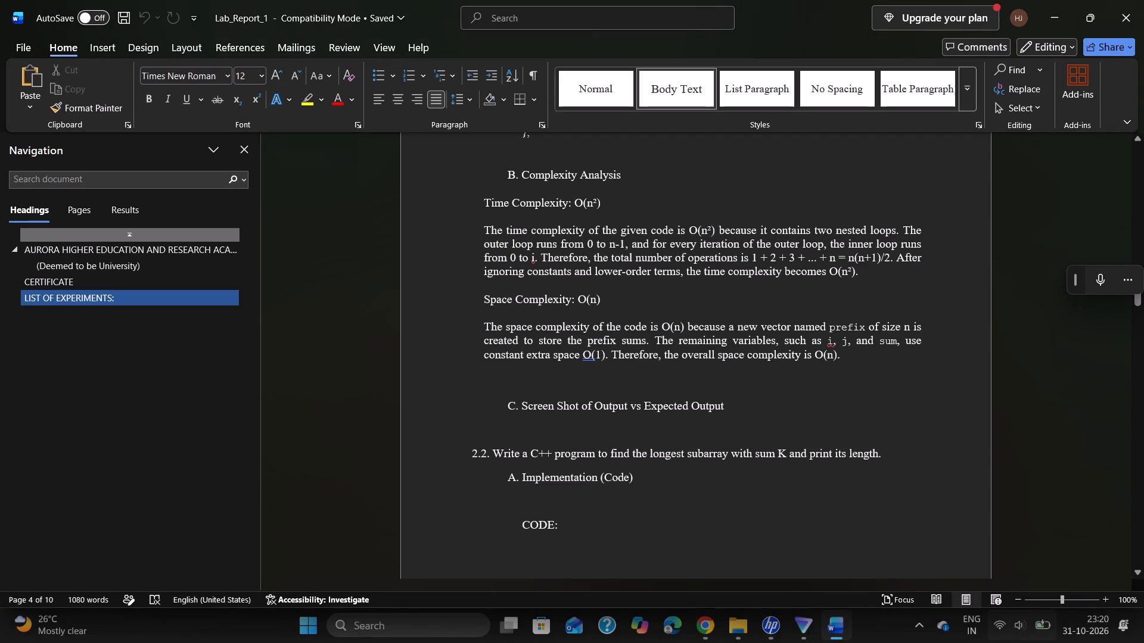
left_click(657, 438)
left_click(738, 416)
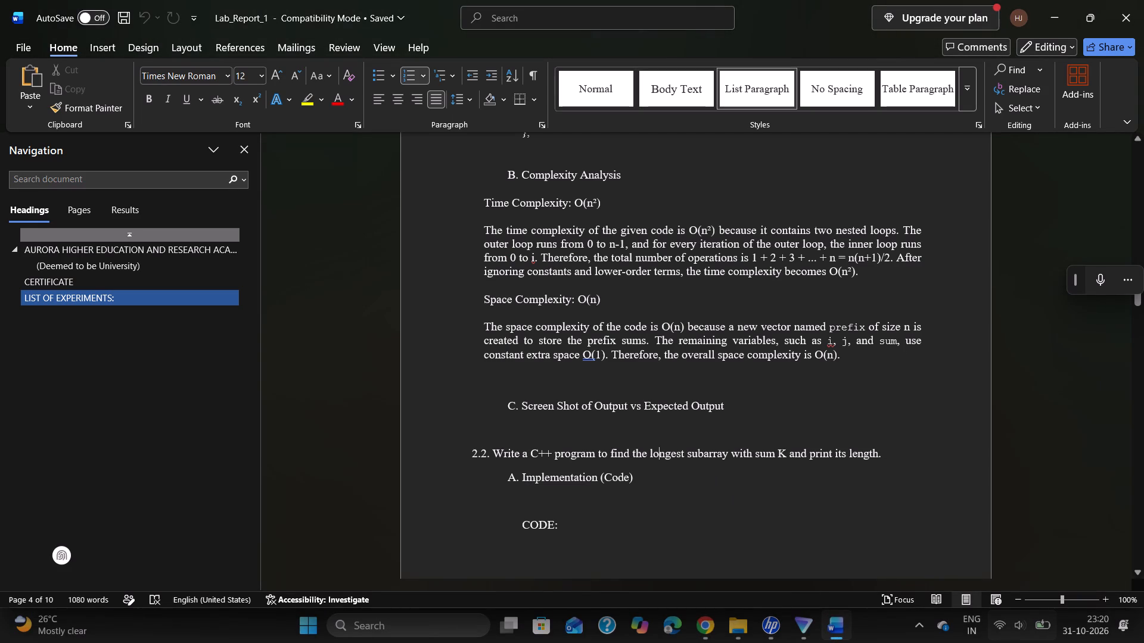
key("ctrl+v")
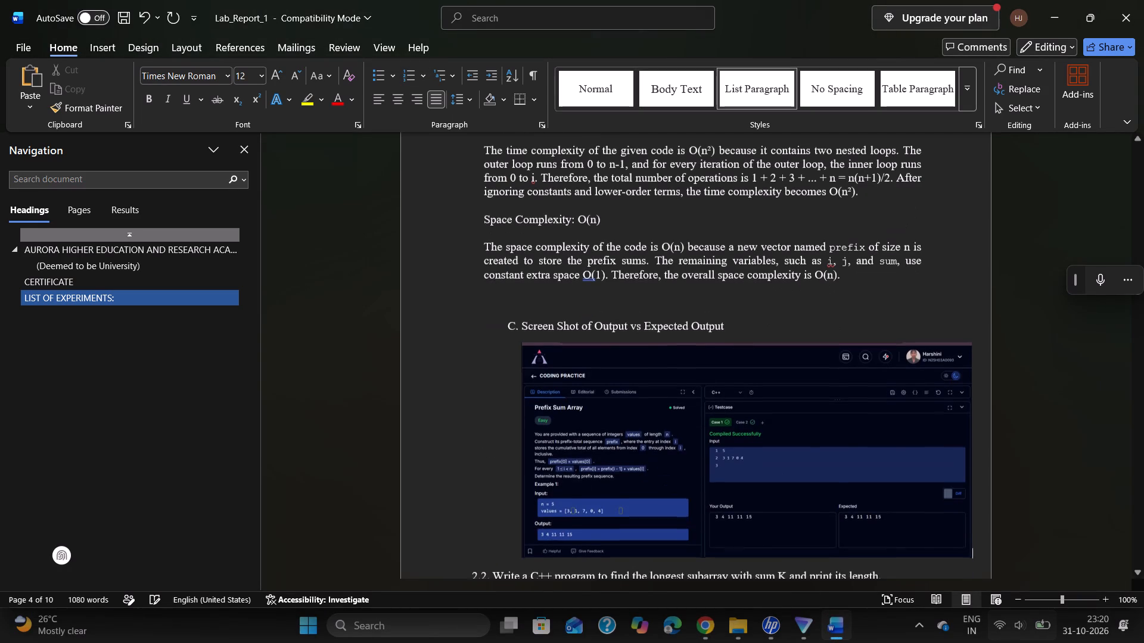
Export the report to the Downloads folder as a PDF named "C++ AD LAB 1".
left_click(32, 50)
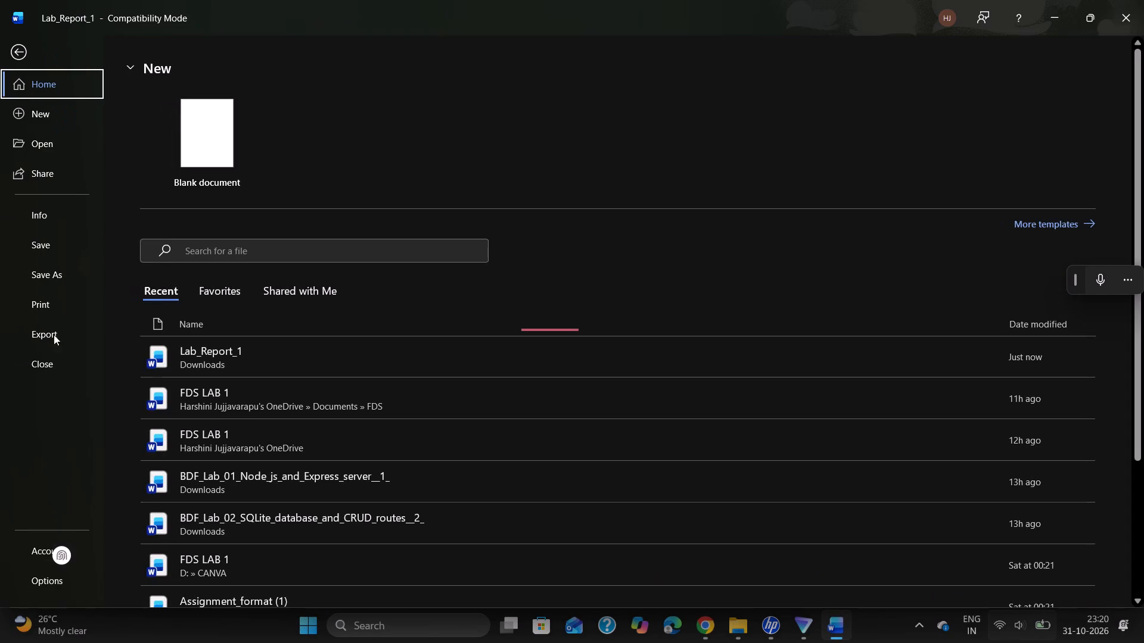
left_click(58, 338)
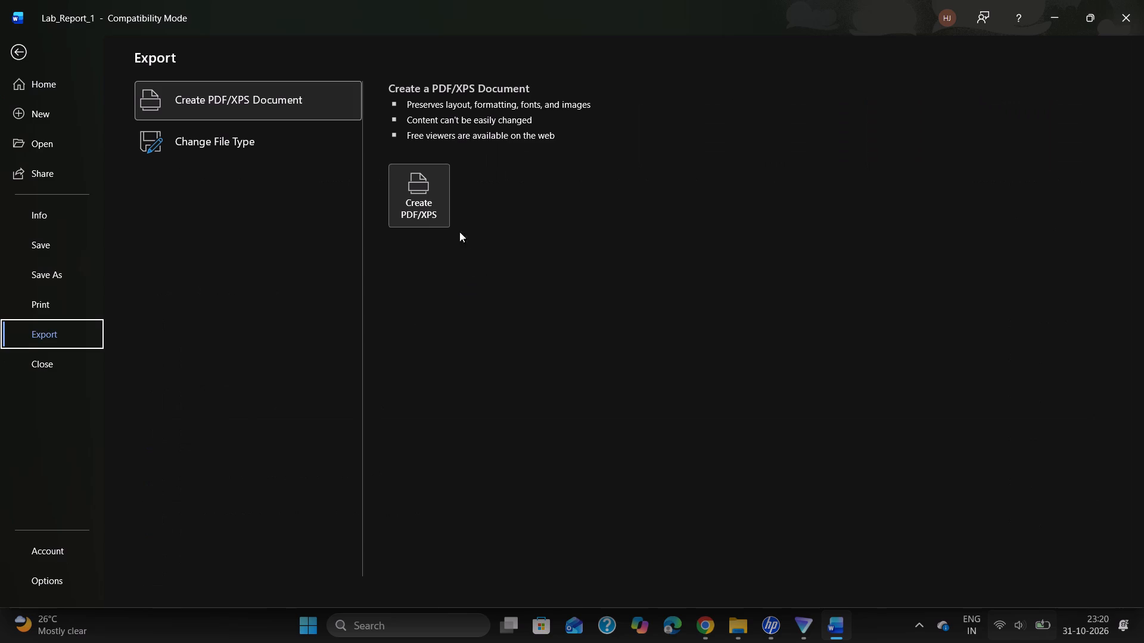
left_click(444, 219)
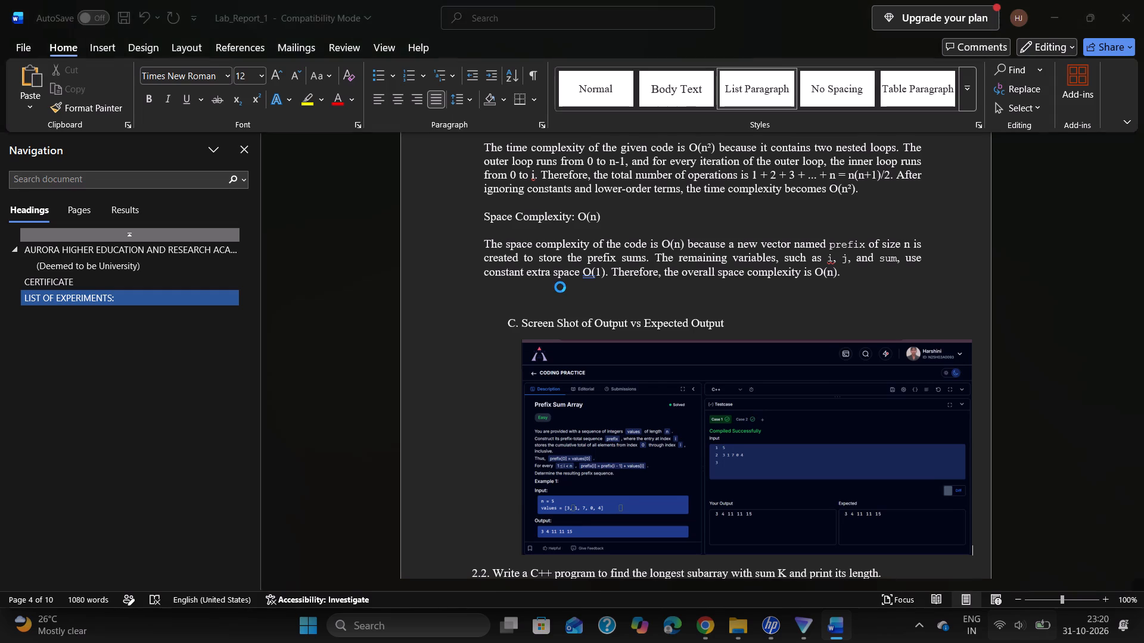
key("BackSpace")
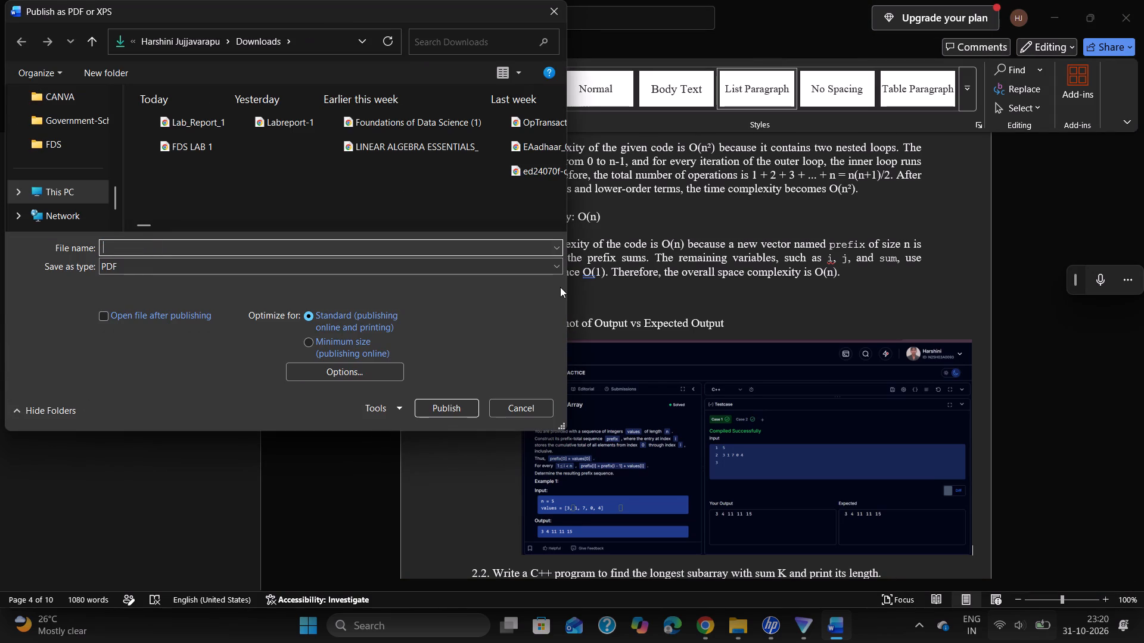
key("c")
type("++")
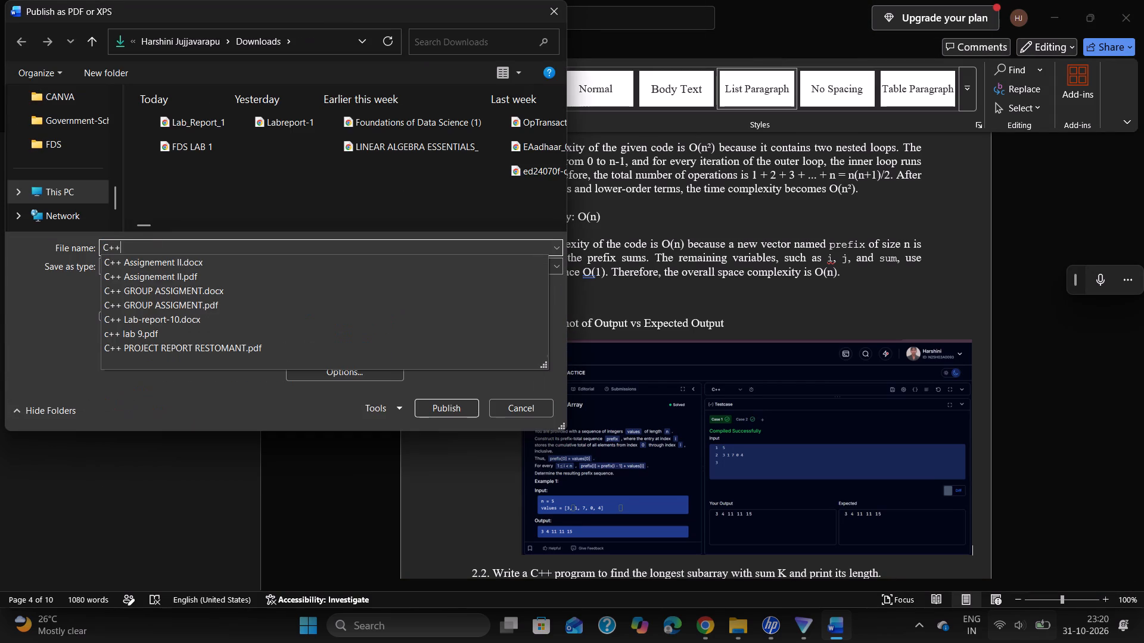
key("space")
type("AB")
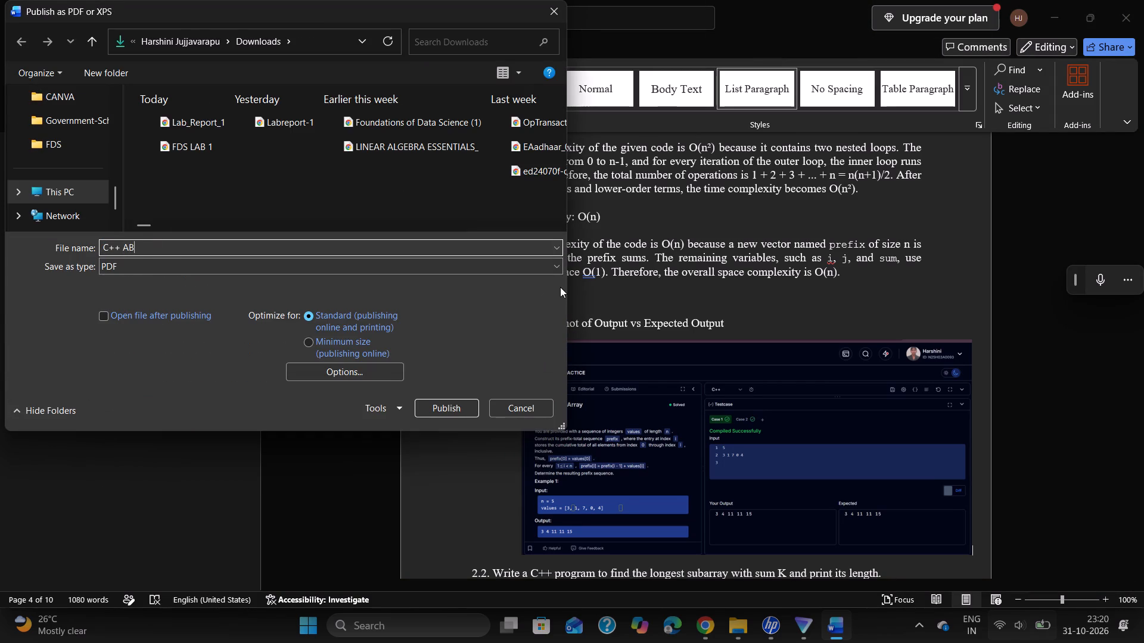
key("BackSpace")
type("D")
key("space")
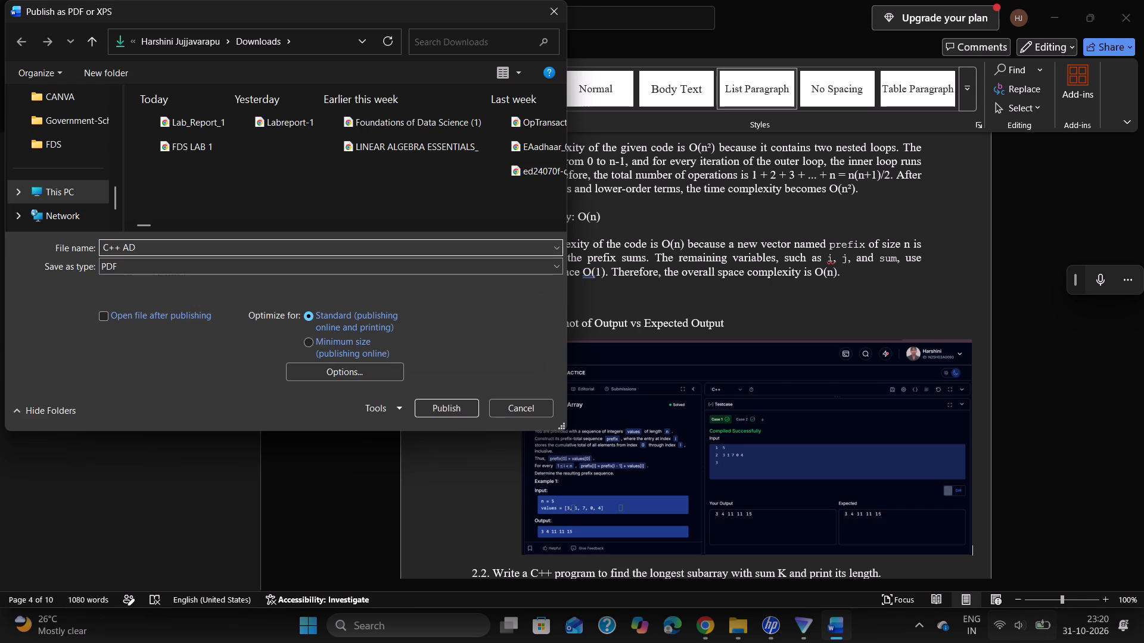
type("LAB 1")
left_click(452, 406)
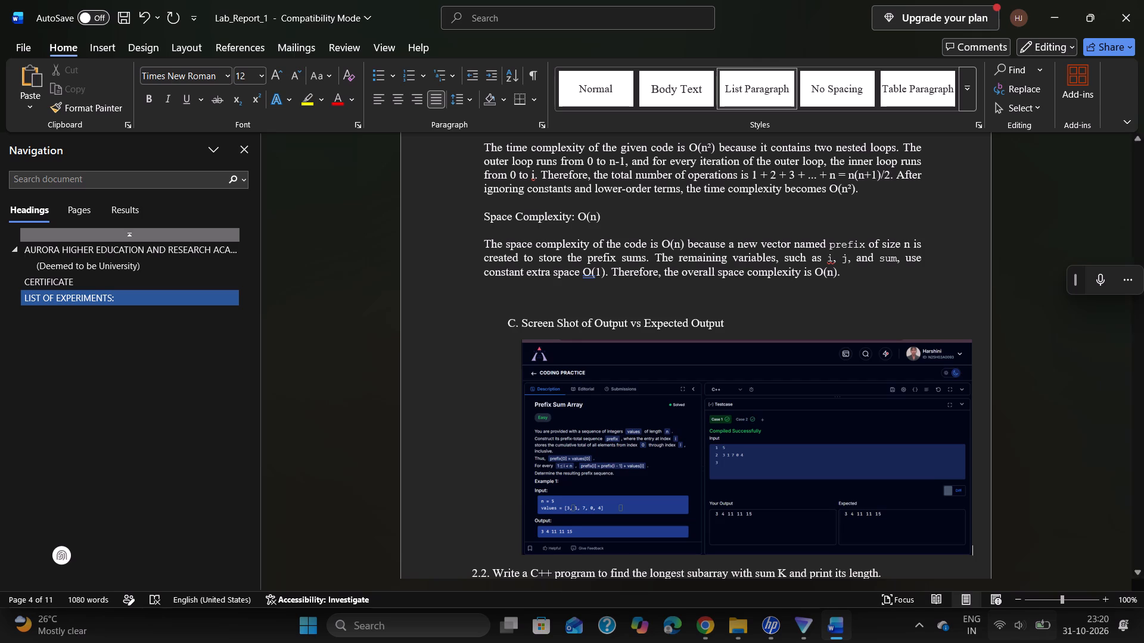
Close the Lab_Report_1 document, saving its changes in Downloads.
left_click(1143, 0)
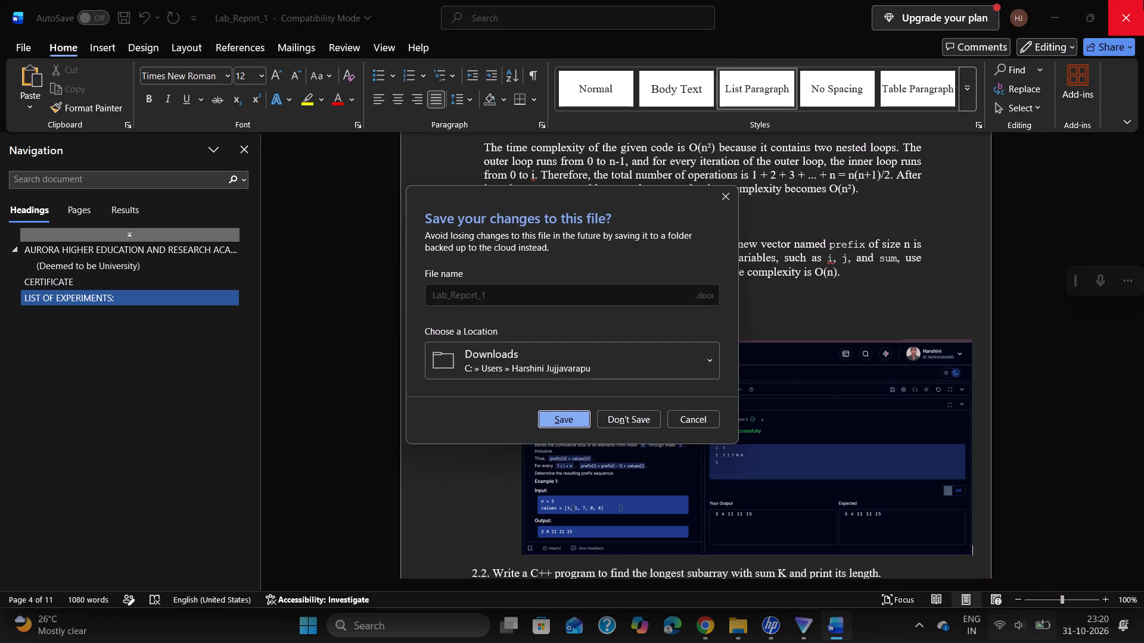
left_click(575, 414)
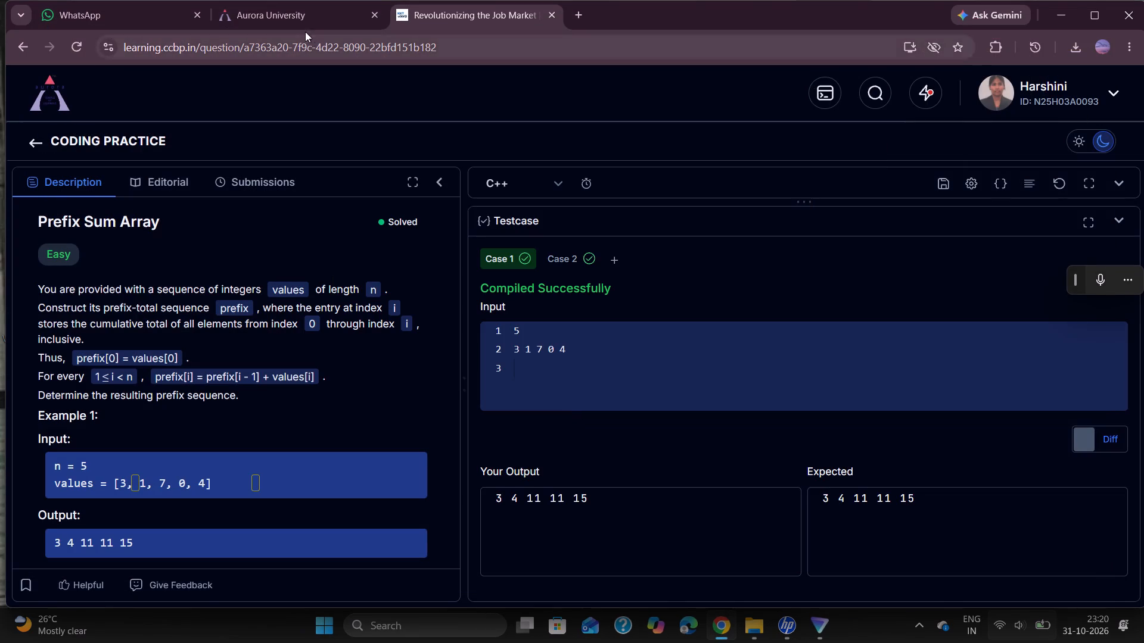
Resubmit Lab Report 1 of Advanced Data Structures on the Aurora University page with the PDF "C++ AD LAB 1" from Downloads.
left_click(300, 21)
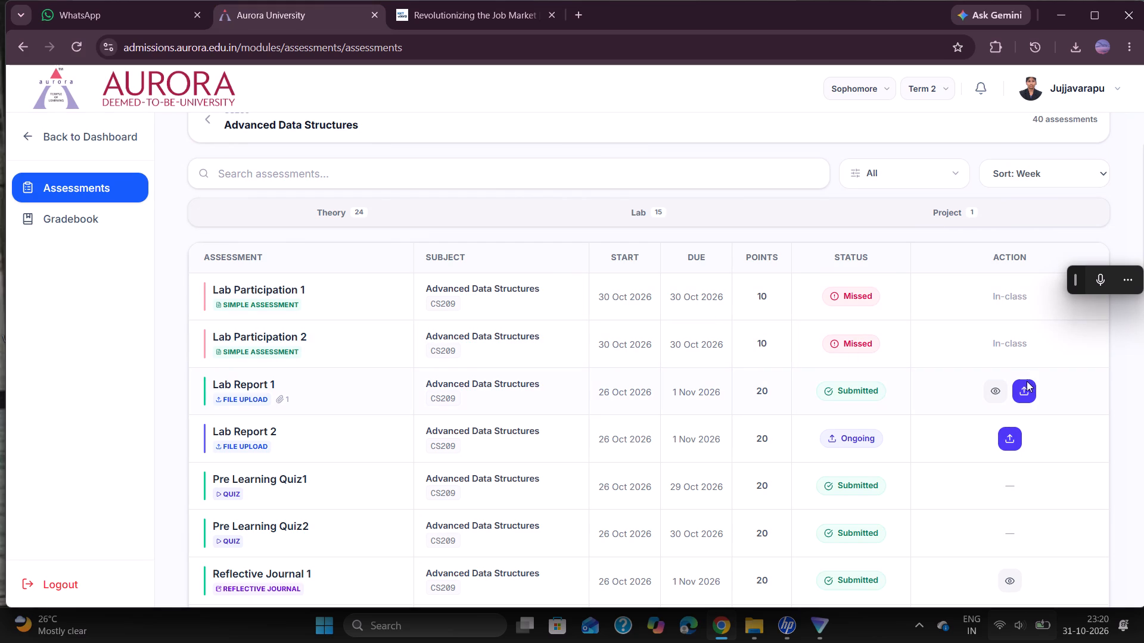
left_click(1024, 394)
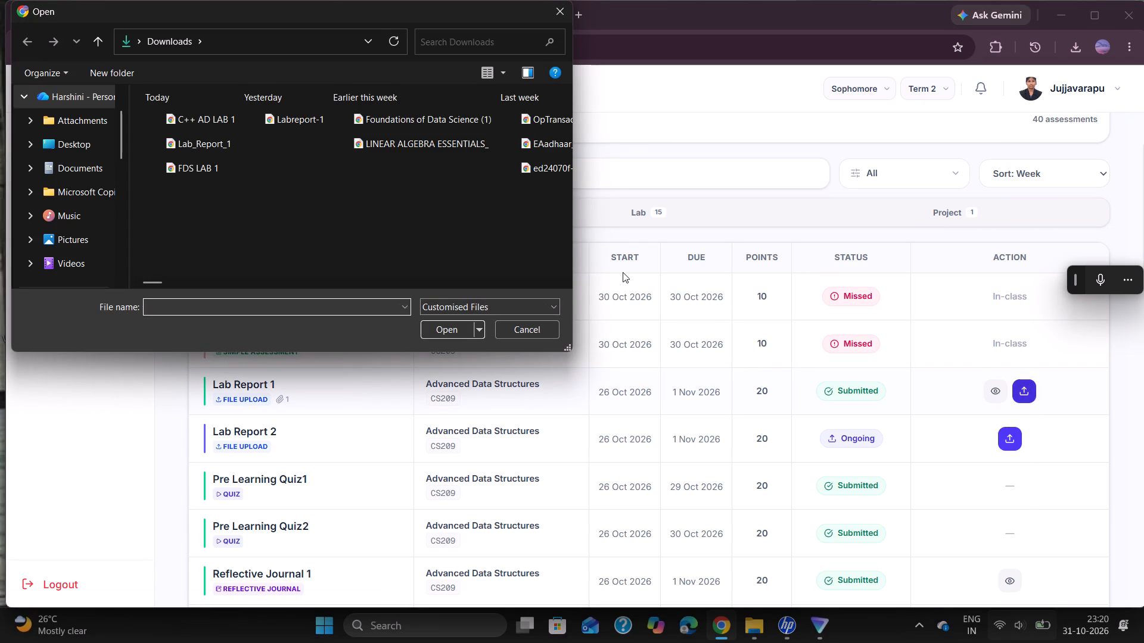
left_click(212, 111)
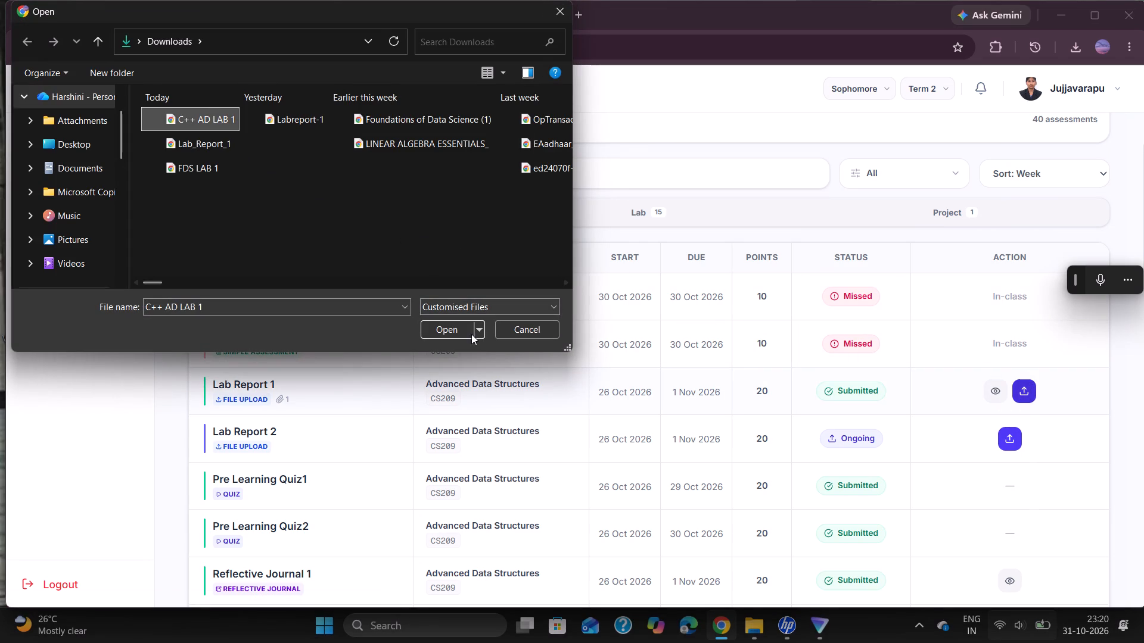
left_click(459, 331)
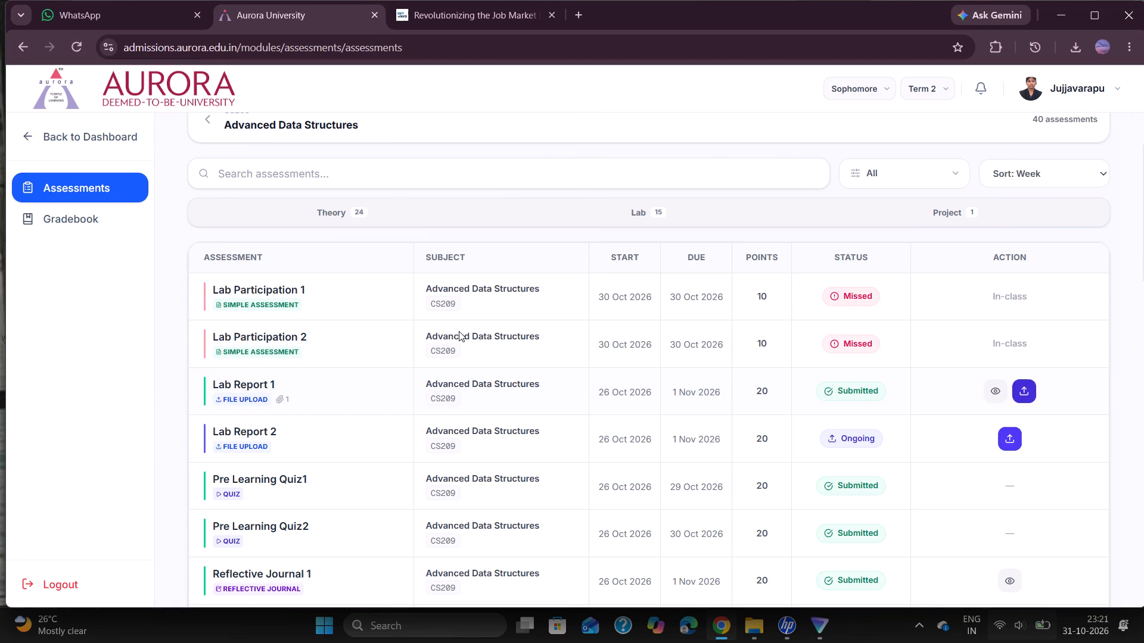
Open the submitted Lab Report 1 file, look through all its pages to check the code and output screenshots, and close it.
left_click(990, 388)
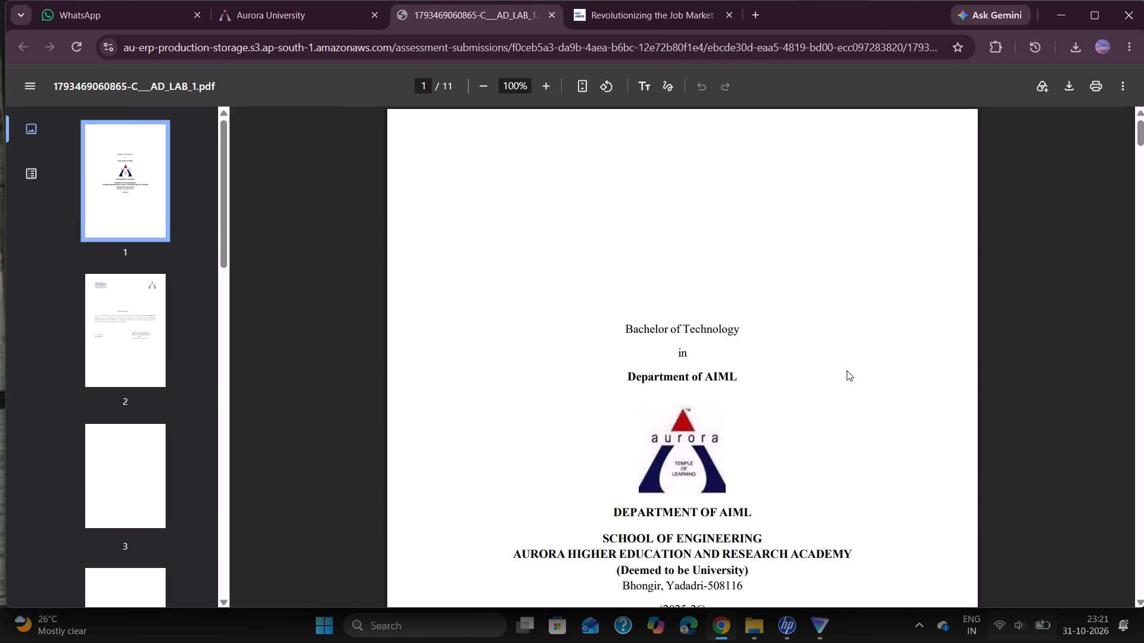
scroll(847, 370, "down", 7)
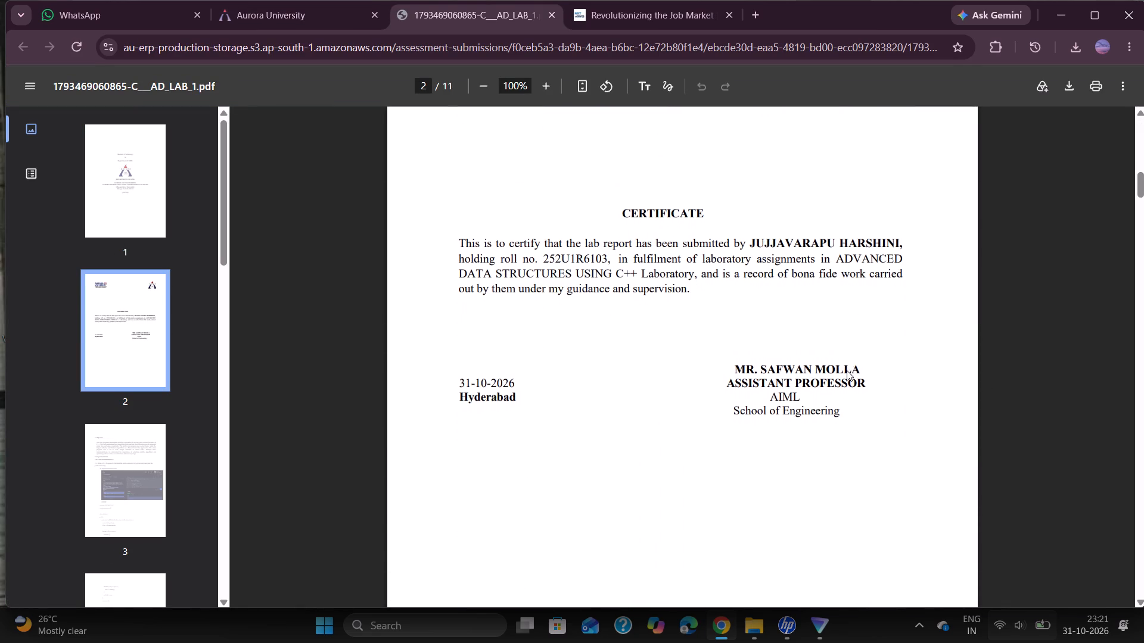
scroll(847, 370, "down", 6)
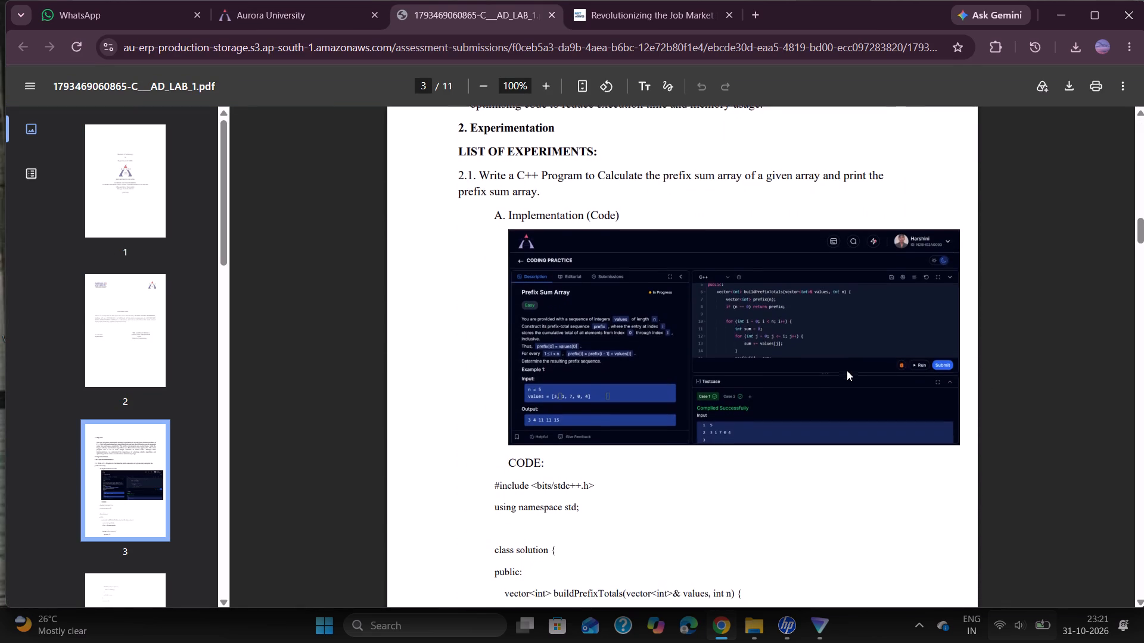
scroll(847, 370, "down", 5)
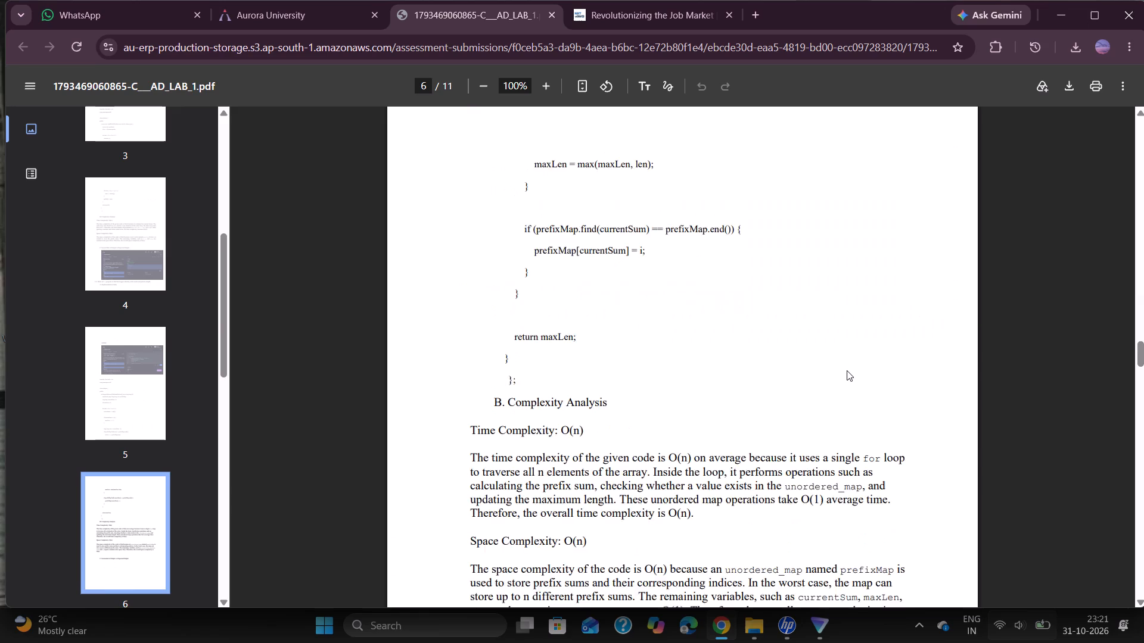
scroll(847, 370, "down", 11)
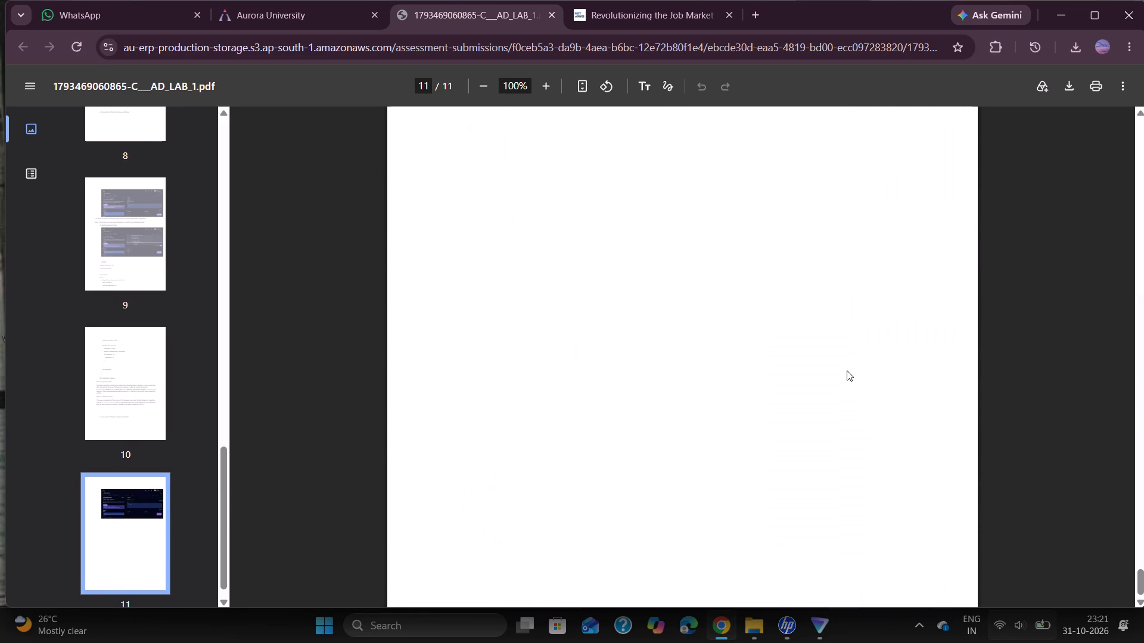
left_click(552, 11)
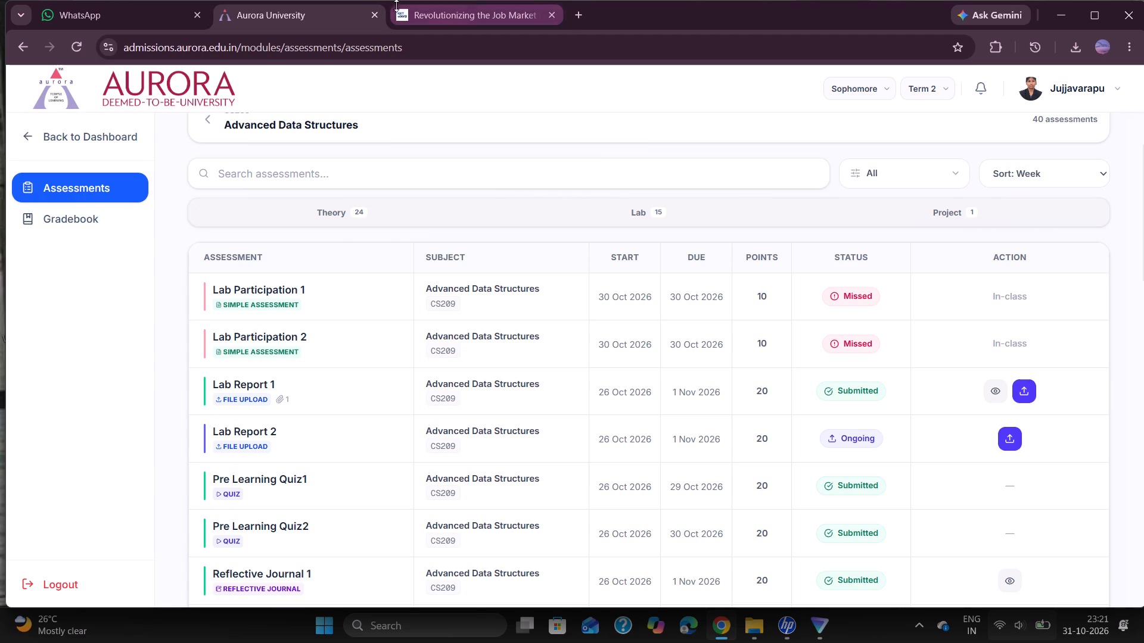
Check the assessment lists of Backend Development Fundamentals and Foundations of Data Science for their submission statuses.
scroll(425, 421, "up", 1)
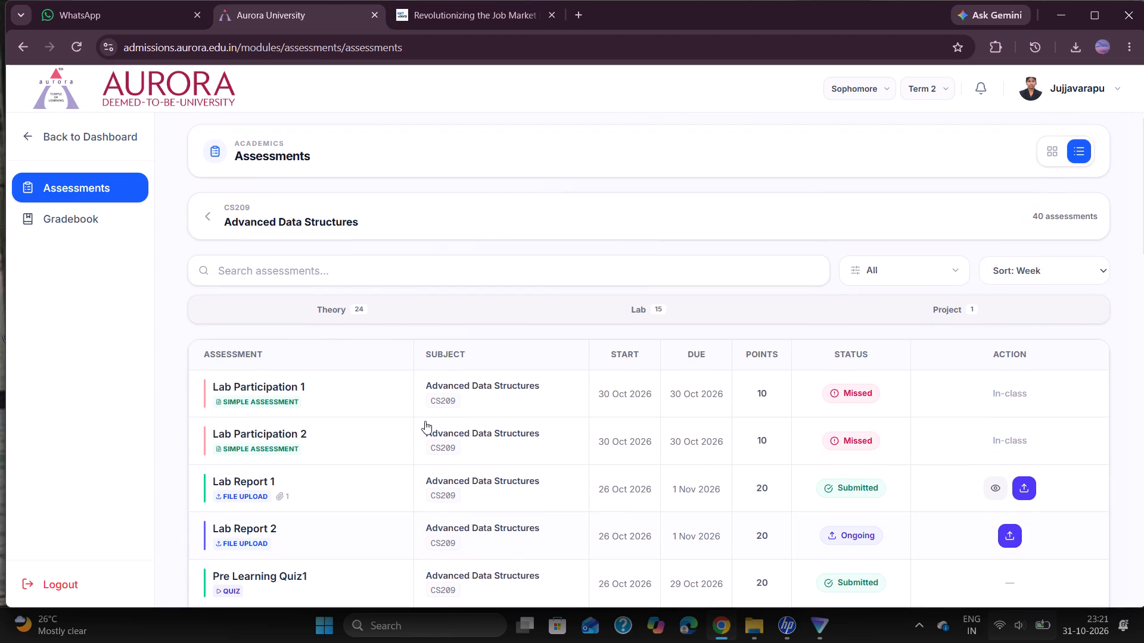
left_click(210, 230)
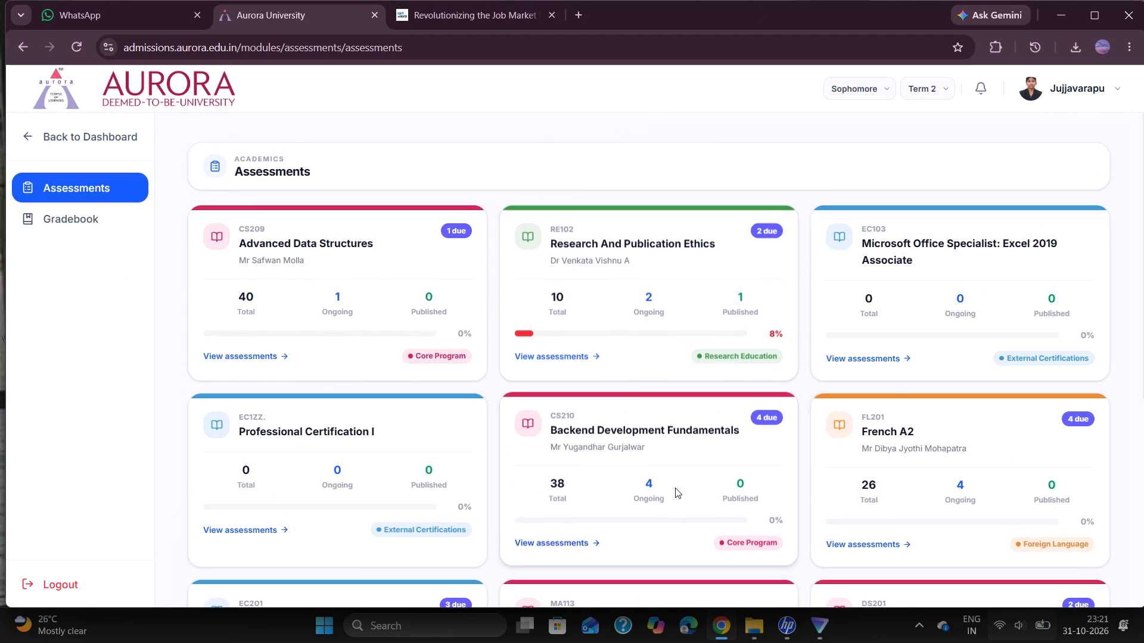
scroll(675, 488, "down", 1)
left_click(555, 443)
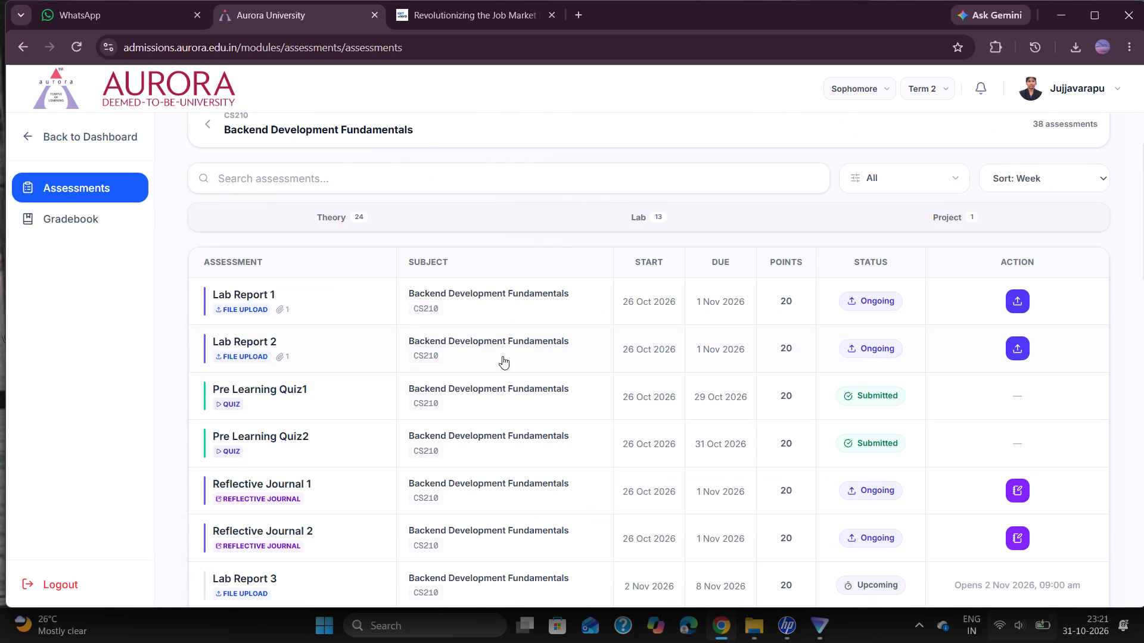
scroll(502, 356, "up", 1)
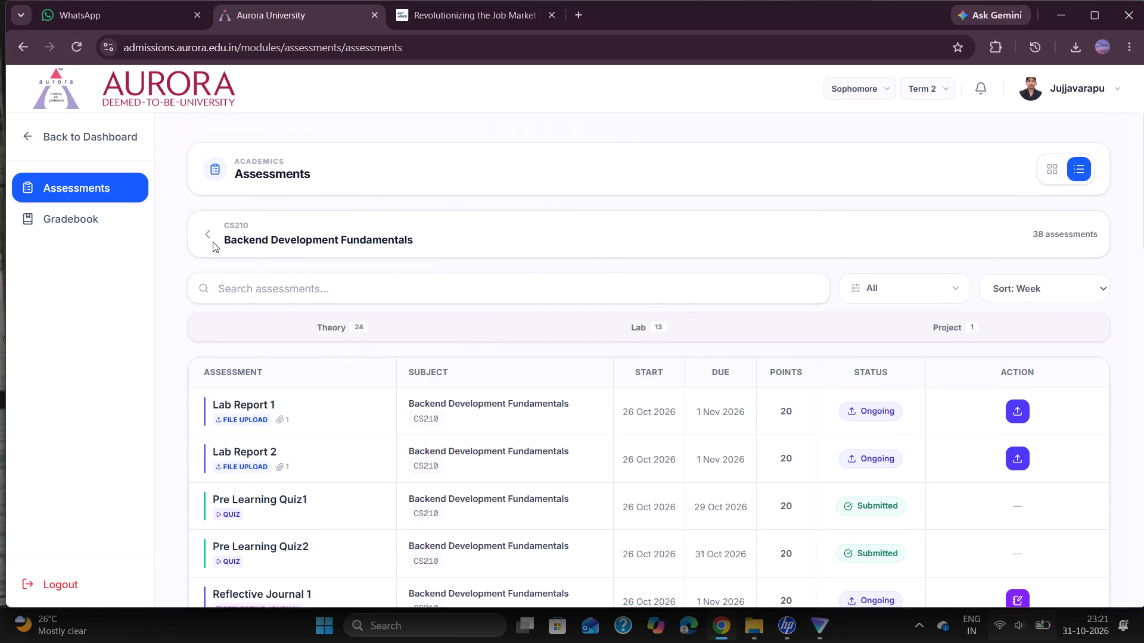
left_click(209, 239)
scroll(683, 452, "down", 3)
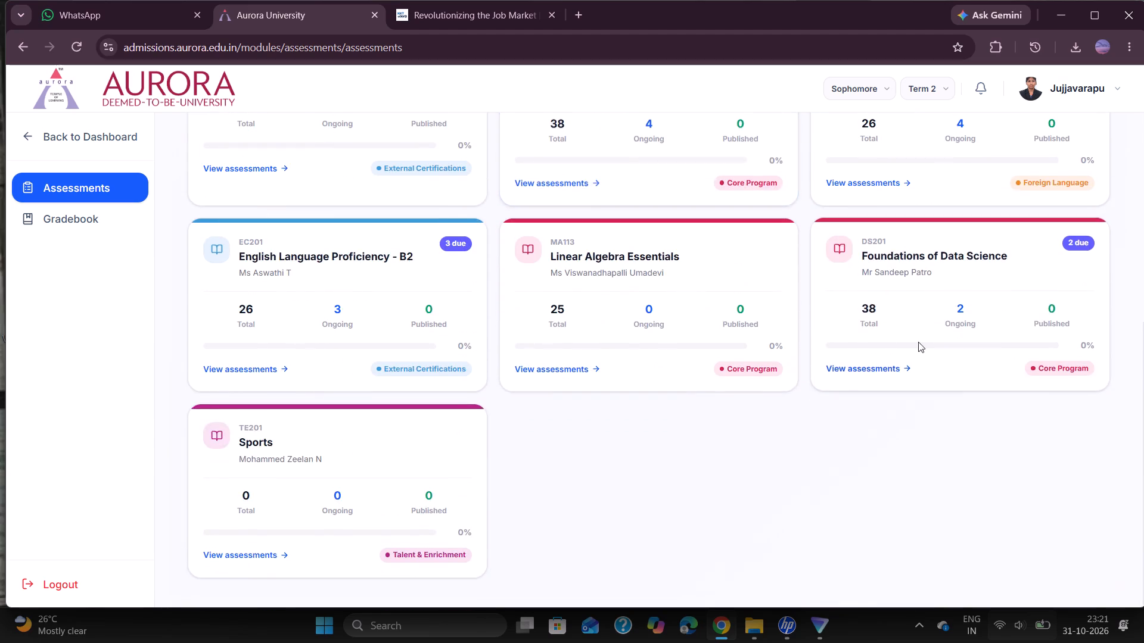
left_click(885, 364)
scroll(885, 364, "up", 2)
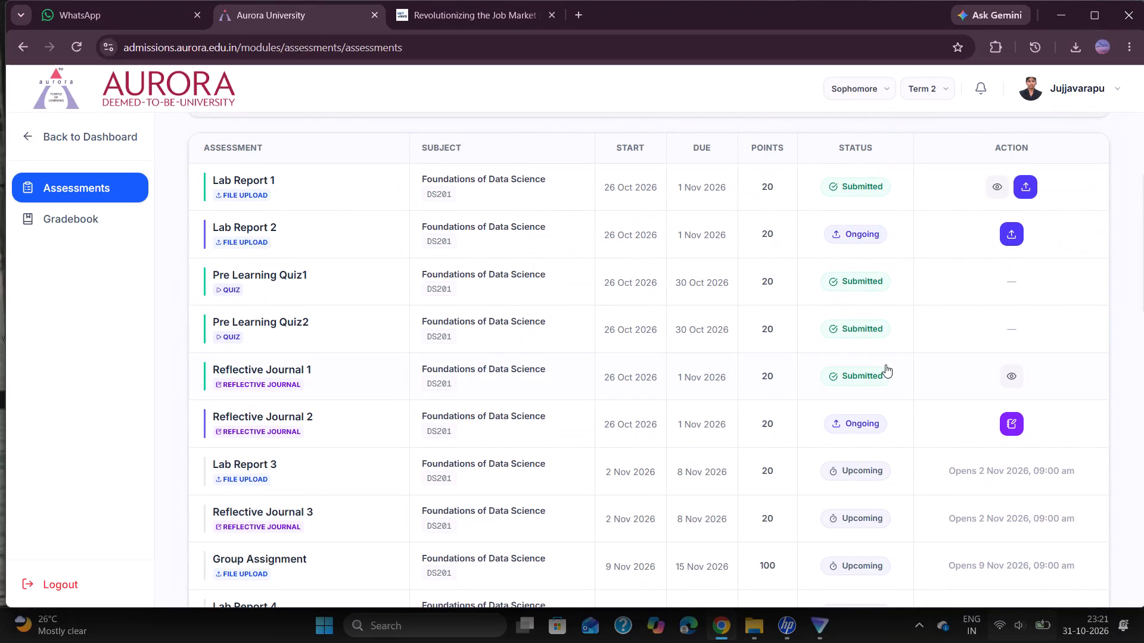